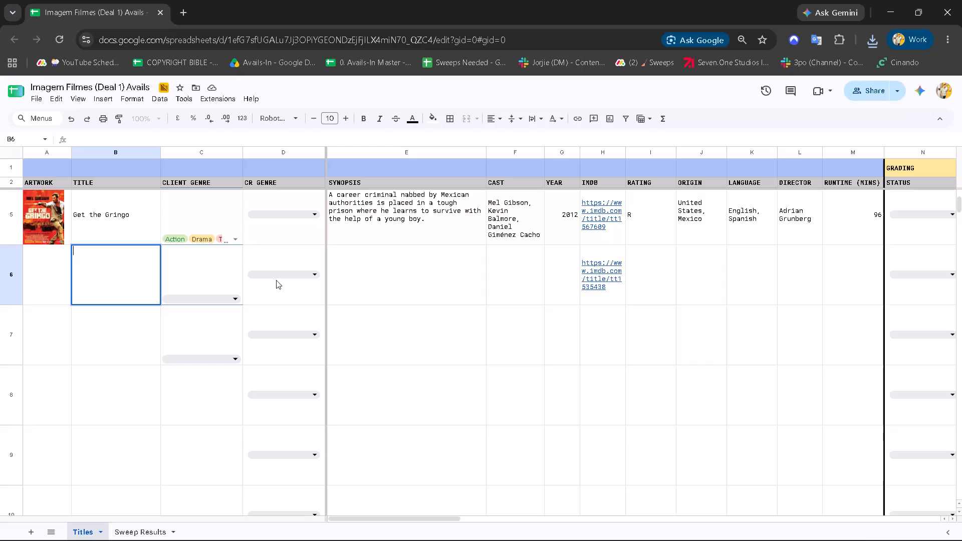
Fill row 6 with the title Hope Springs and the year 2012 copied from the row above.
key(ctrl+v)
click(563, 231)
key(ctrl+c)
key(ctrl+c)
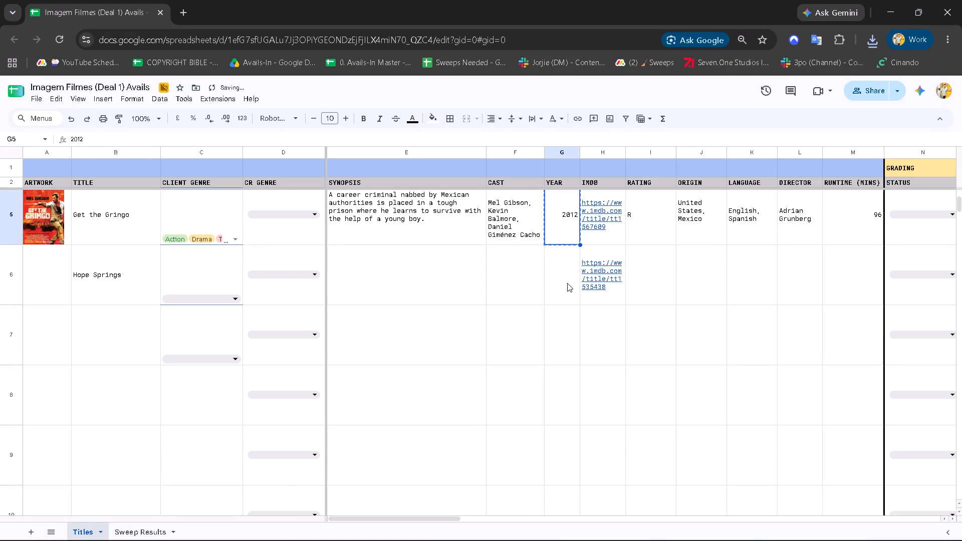
click(567, 283)
key(ctrl+v)
Switch to the Hope Springs IMDb page and copy its synopsis.
click(420, 283)
click(212, 288)
key(alt+Tab)
click(0, 394)
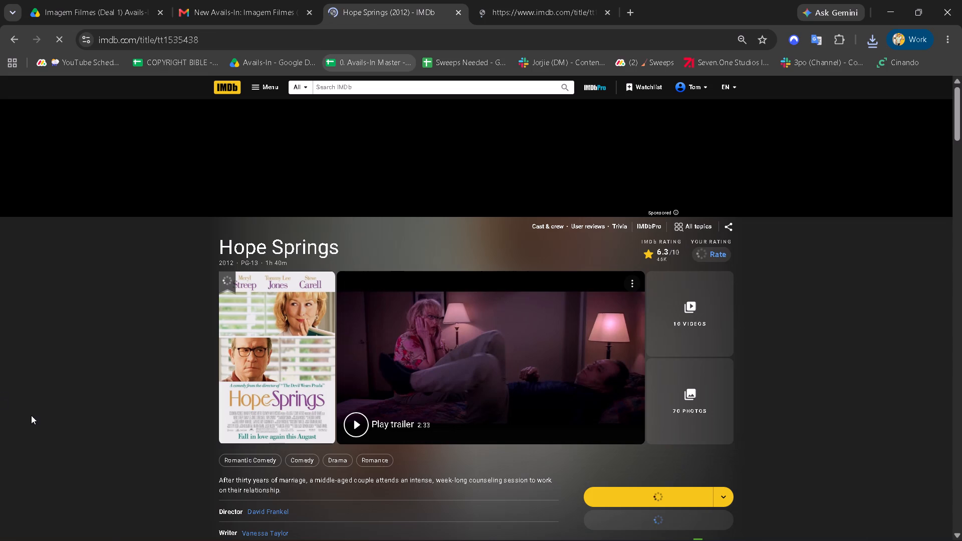
triple_click(261, 478)
click(261, 478)
key(ctrl+c)
key(ctrl+c)
key(ctrl+c)
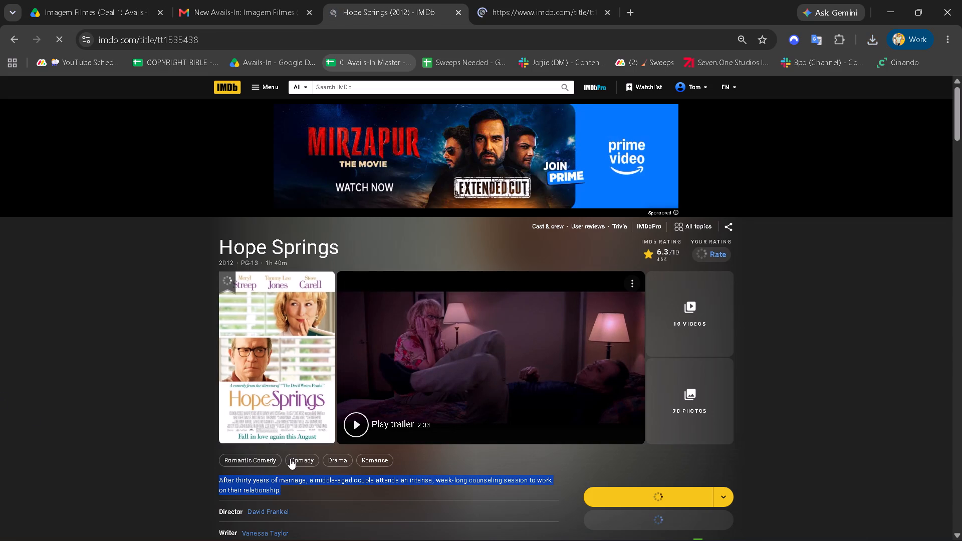
Back in the avails sheet, set the client genres of Hope Springs to Comedy, Drama and Romance.
key(alt+Tab)
key(c)
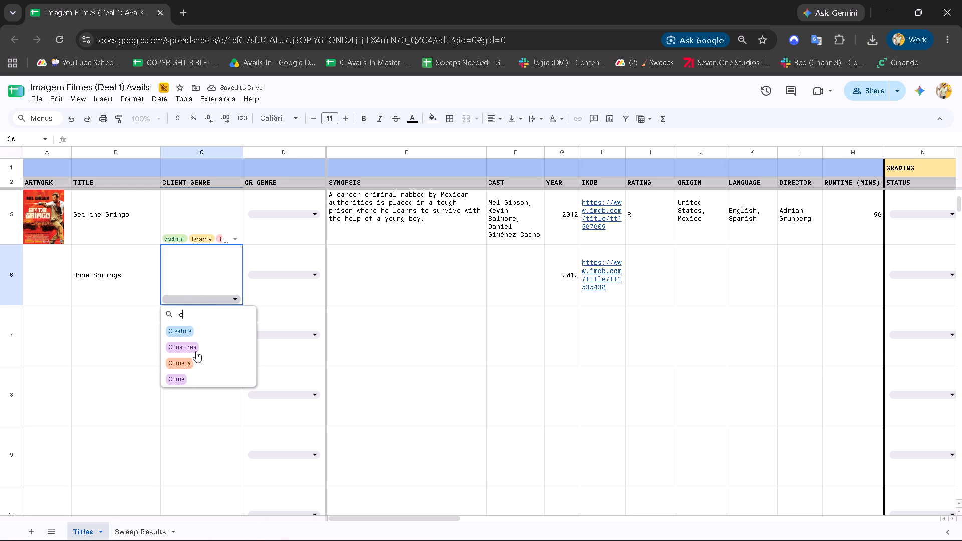
click(179, 362)
text(dr)
click(180, 330)
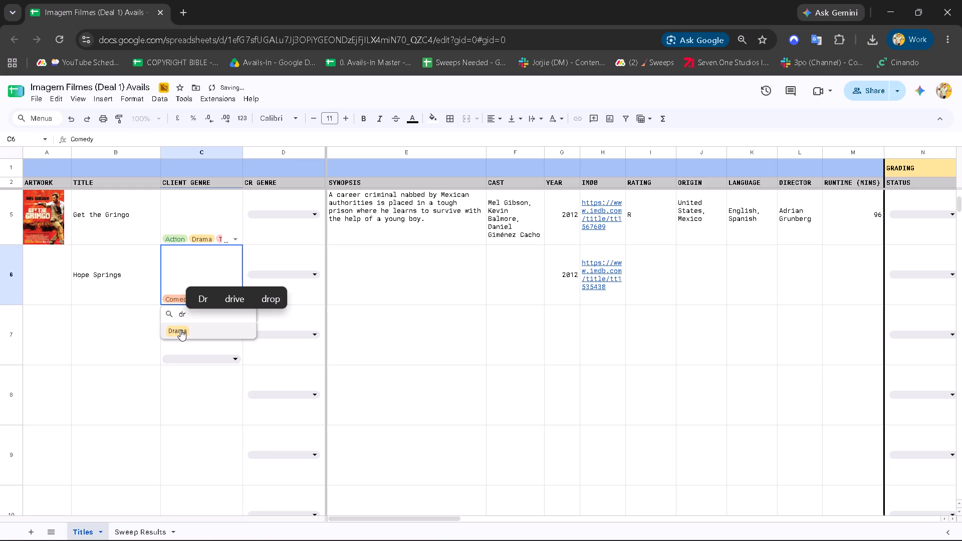
key(r)
click(181, 332)
Paste the copied synopsis into the Hope Springs row.
double_click(398, 281)
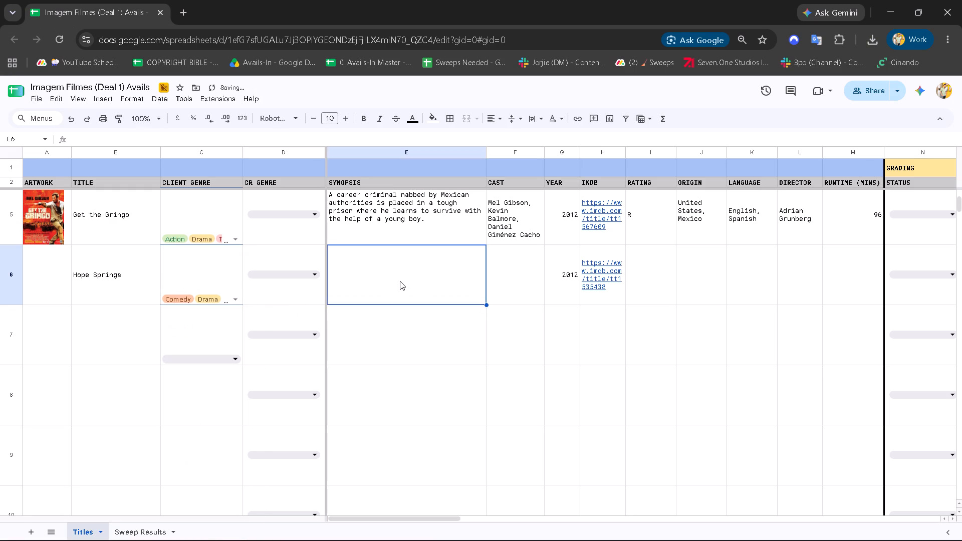
key(ctrl+v)
click(396, 338)
Copy the names of the three stars from the Hope Springs IMDb page.
click(529, 268)
key(alt+Tab)
click(25, 368)
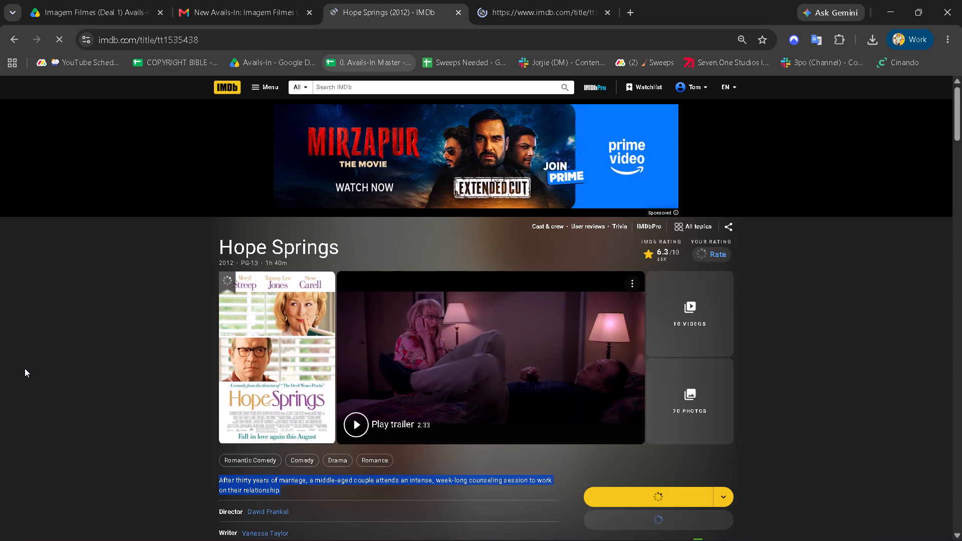
scroll(567, 402, down, 3)
drag(562, 367, 456, 364)
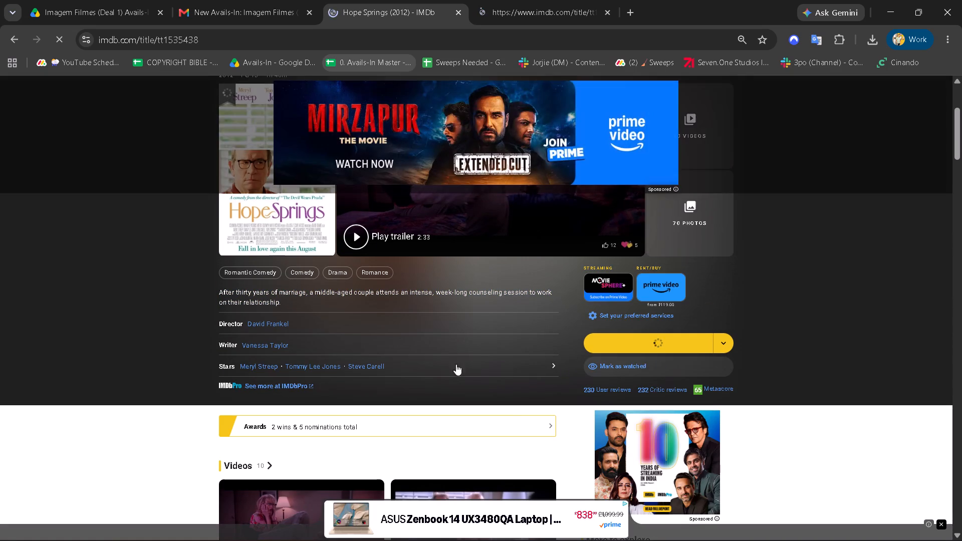
drag(456, 364, 240, 371)
key(ctrl+c)
key(ctrl+c)
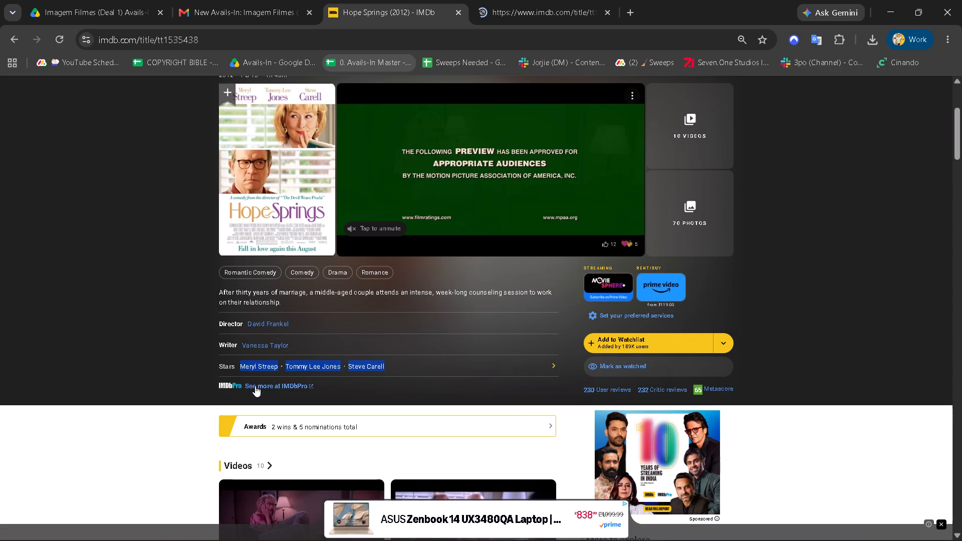
key(ctrl+c)
click(134, 358)
Enter the Hope Springs cast as "Meryl Streep, Tommy Lee Jones, Steve Carell", separating the pasted names with commas.
key(alt+Tab)
double_click(509, 267)
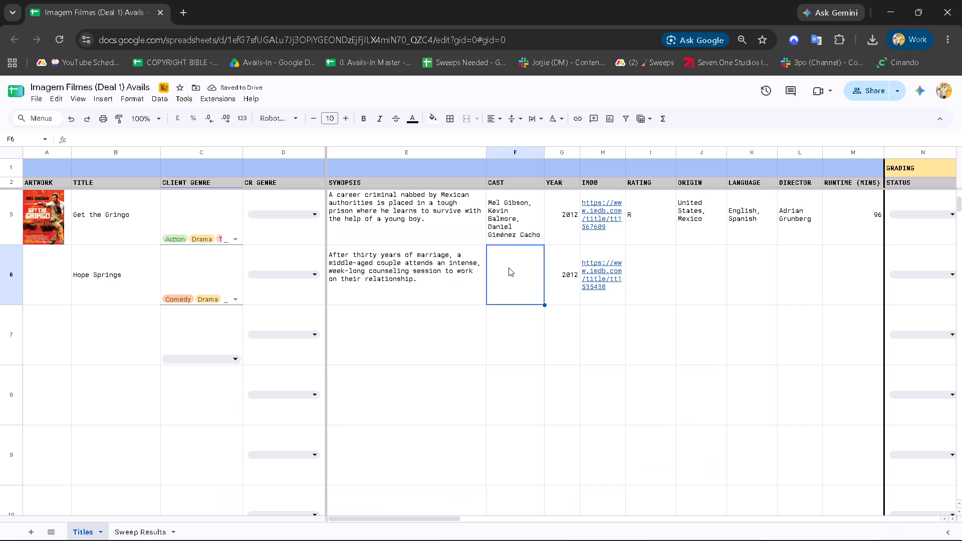
key(ctrl+v)
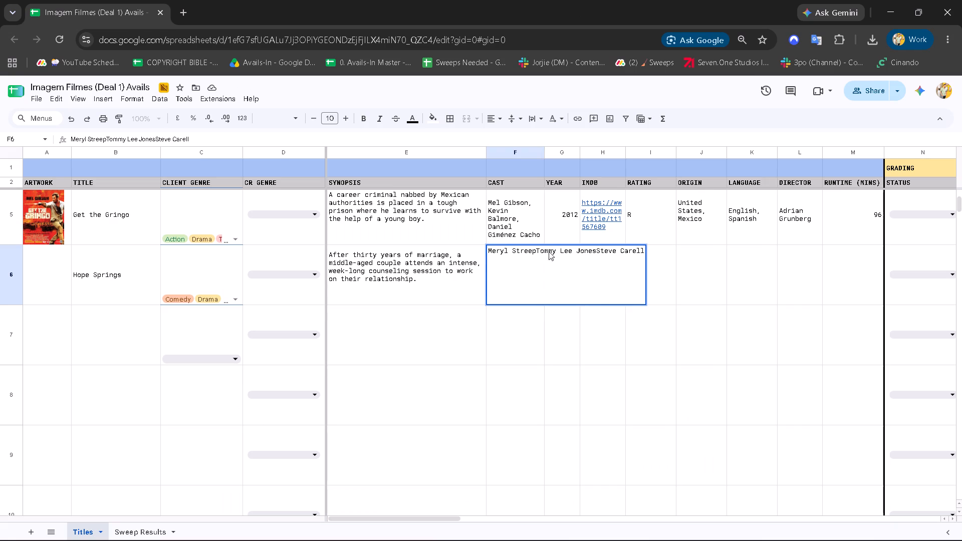
click(540, 251)
key(Left)
text(,)
key(space)
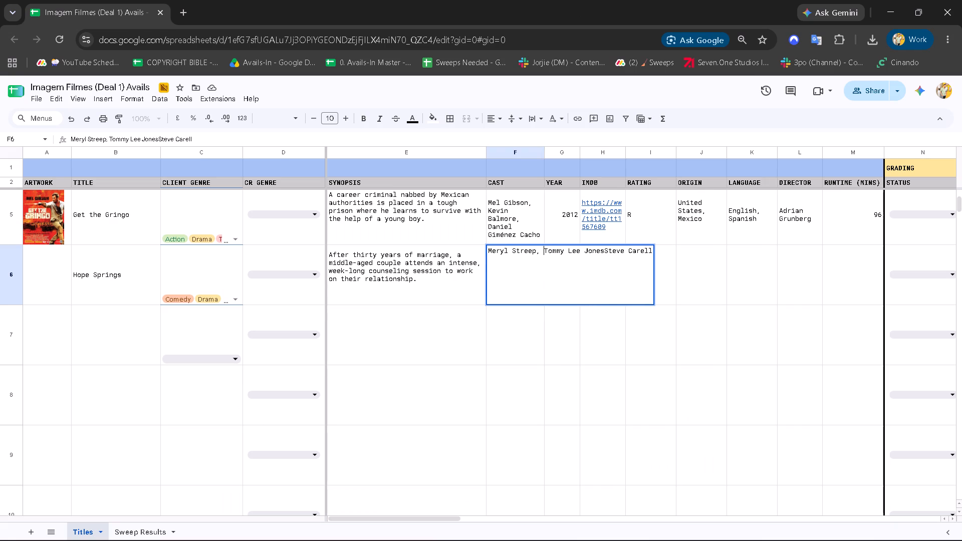
click(604, 252)
text(,)
key(space)
click(714, 269)
Copy the director David Frankel from IMDb into the director cell of the Hope Springs row.
click(846, 281)
click(797, 284)
key(alt+Tab)
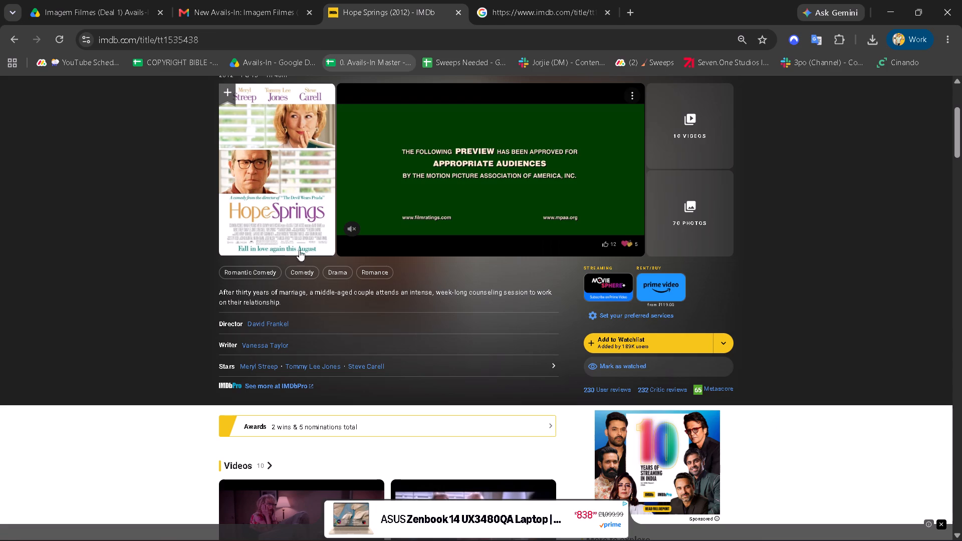
click(1, 239)
click(304, 326)
drag(304, 326, 257, 326)
key(ctrl+c)
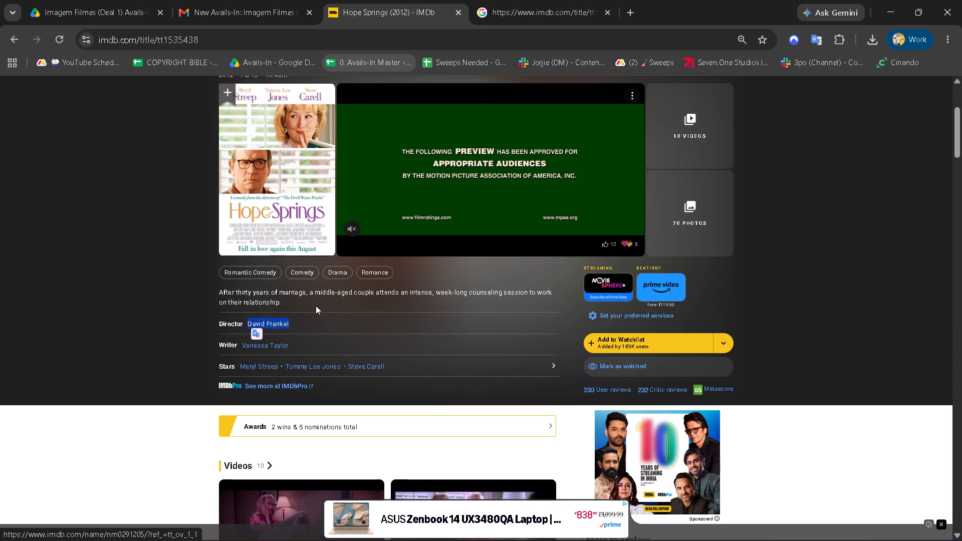
key(ctrl+c)
key(ctrl+c)
scroll(335, 302, up, 2)
key(ctrl+c)
key(ctrl+c)
key(alt+Tab)
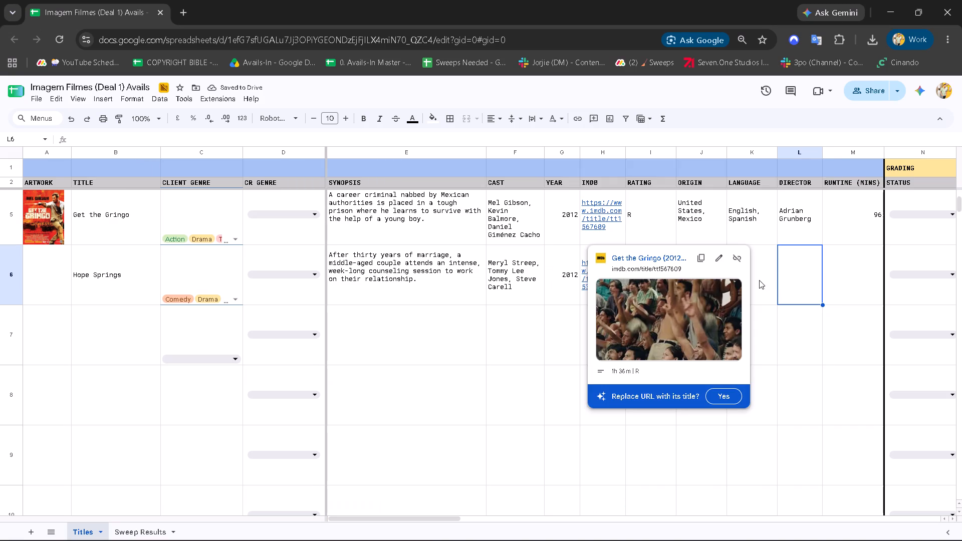
double_click(798, 278)
key(ctrl+v)
Enter the rating PGF-13 and a runtime of 100 minutes for Hope Springs.
click(655, 281)
text(PGF-13)
key(Tab)
key(Tab)
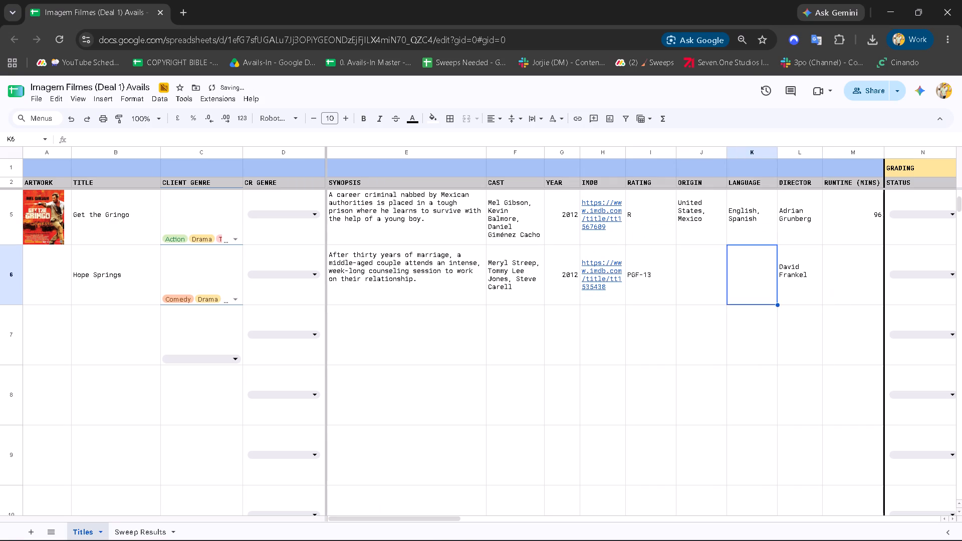
key(Tab)
key(Tab)
text(100)
key(Return)
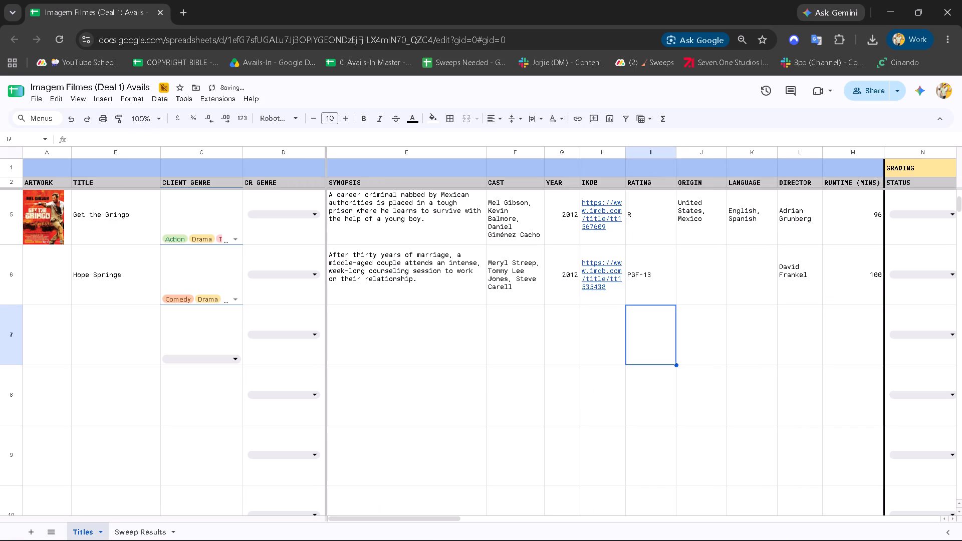
Correct the Hope Springs rating to PG-13.
key(Up)
key(Return)
key(Left)
key(Left)
key(Left)
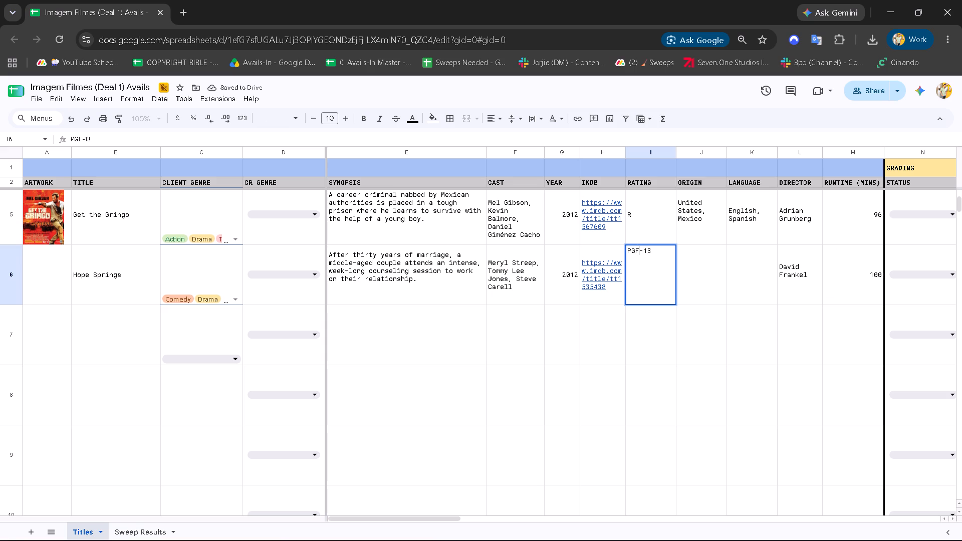
key(backslash)
key(BackSpace)
key(BackSpace)
key(Tab)
Copy the countries of origin from the details section of the Hope Springs IMDb page.
key(alt+Tab)
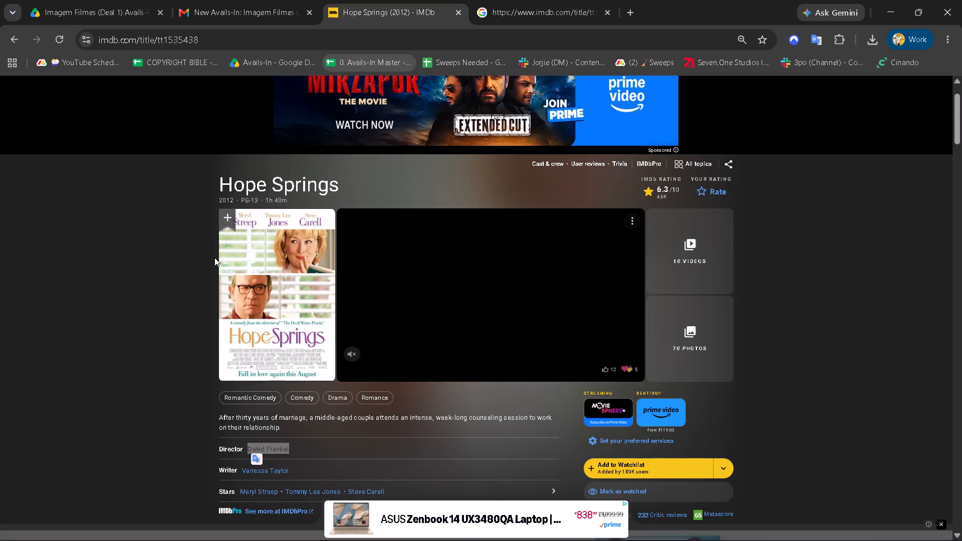
click(0, 406)
drag(961, 100, 961, 344)
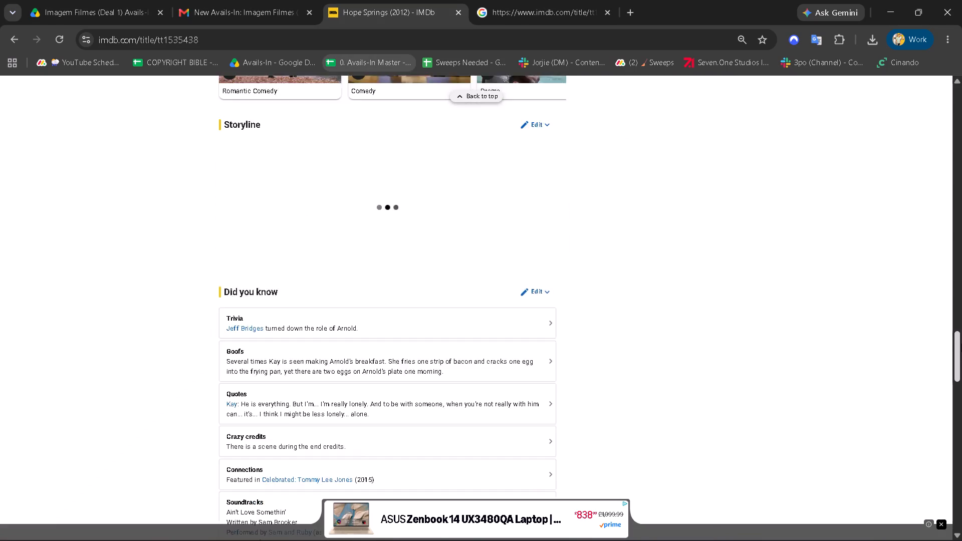
drag(961, 344, 961, 410)
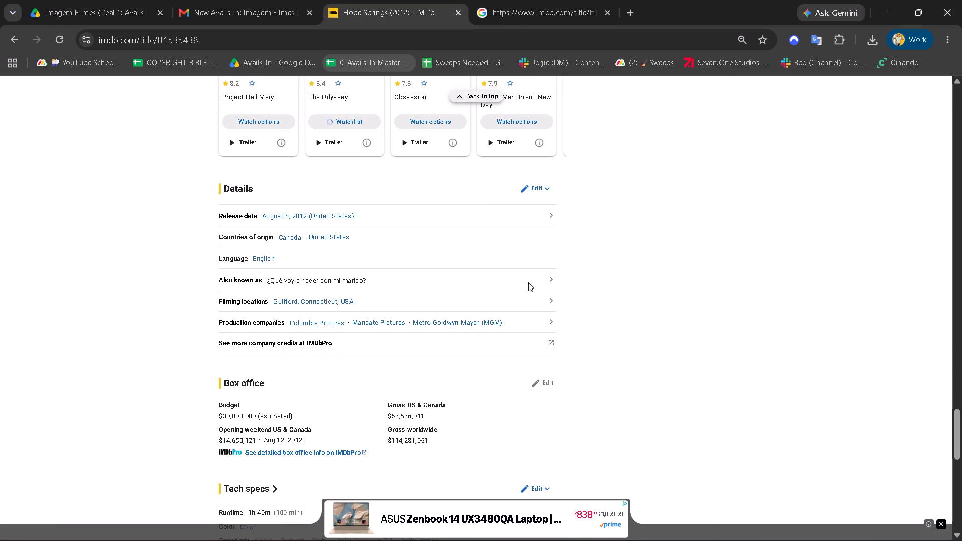
drag(412, 241, 276, 237)
key(ctrl+c)
key(ctrl+c)
key(ctrl+c)
drag(961, 440, 961, 32)
Save the English Hope Springs poster from the Google image results as a JPEG in the barnaby folder.
key(ctrl+Tab)
right_click(66, 286)
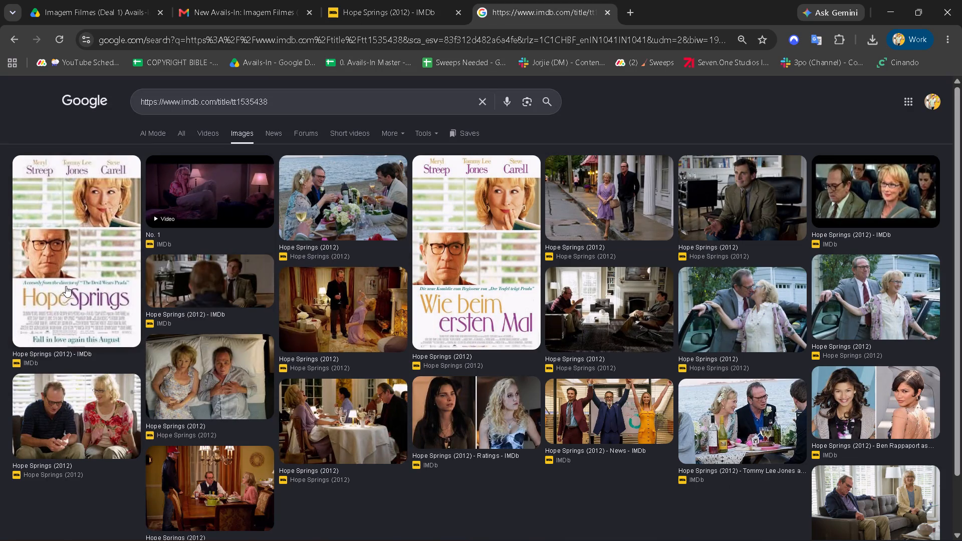
click(132, 443)
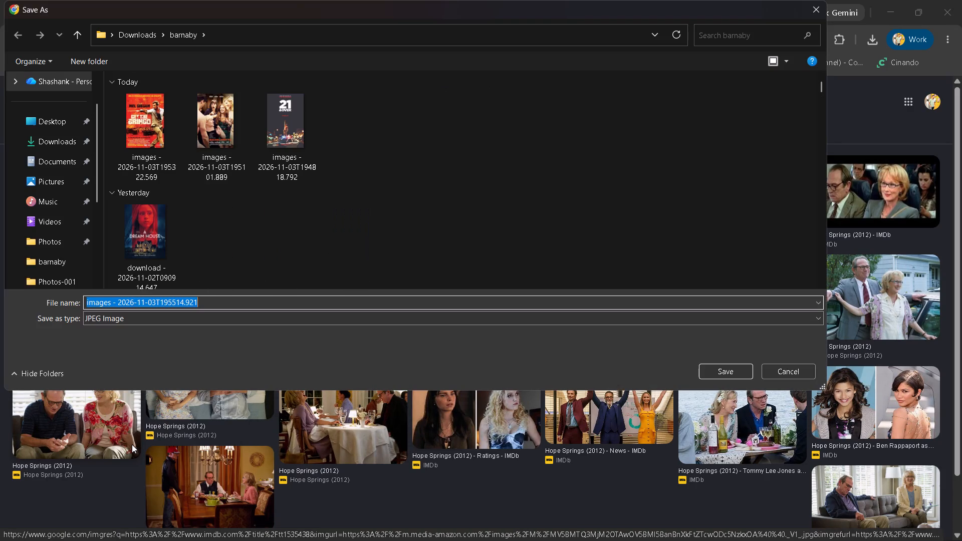
key(Return)
Enter the origin of Hope Springs as "Canada, United States" in the avails sheet, adding the missing comma.
key(alt+Tab)
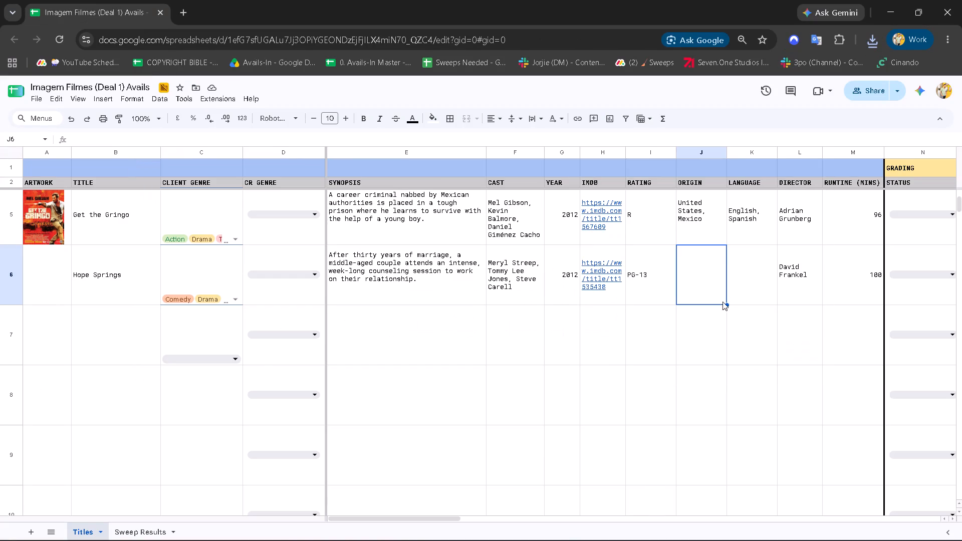
double_click(698, 266)
key(ctrl+v)
click(701, 261)
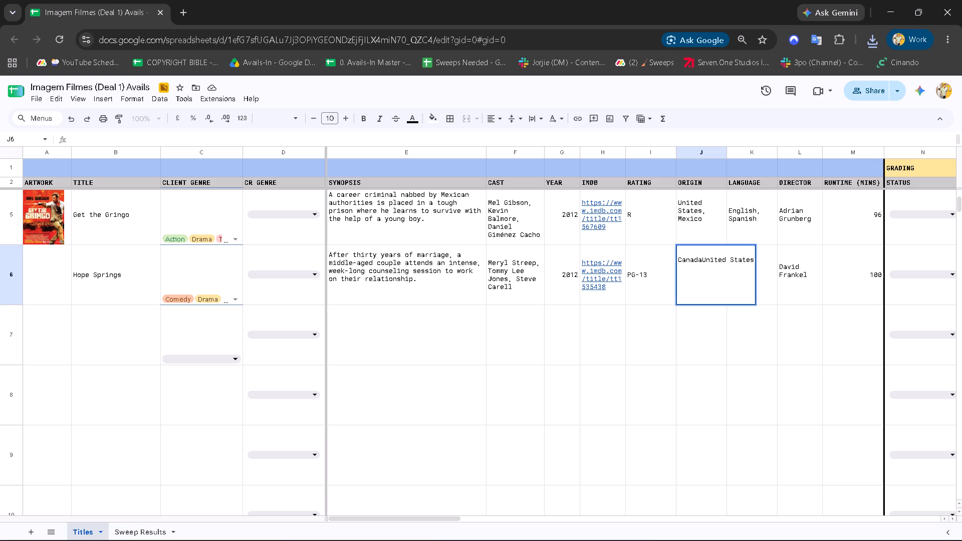
key(comma)
key(space)
click(793, 266)
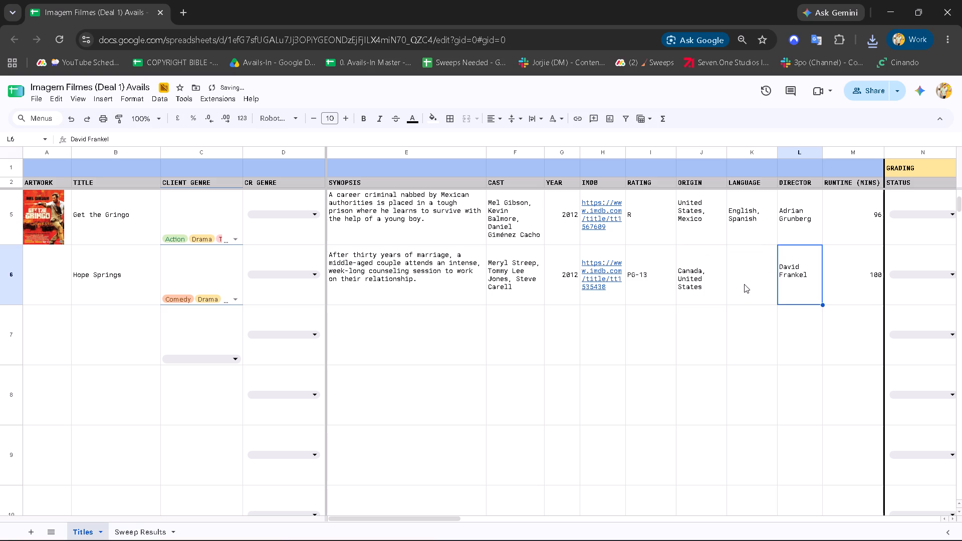
Copy the language English from the Bachelorette row into the Hope Springs row.
click(744, 284)
scroll(752, 296, up, 4)
click(746, 279)
key(ctrl+c)
key(ctrl+c)
click(758, 409)
key(ctrl+v)
Insert the newest downloaded Hope Springs poster from the barnaby folder into the Hope Springs row's artwork cell.
click(686, 406)
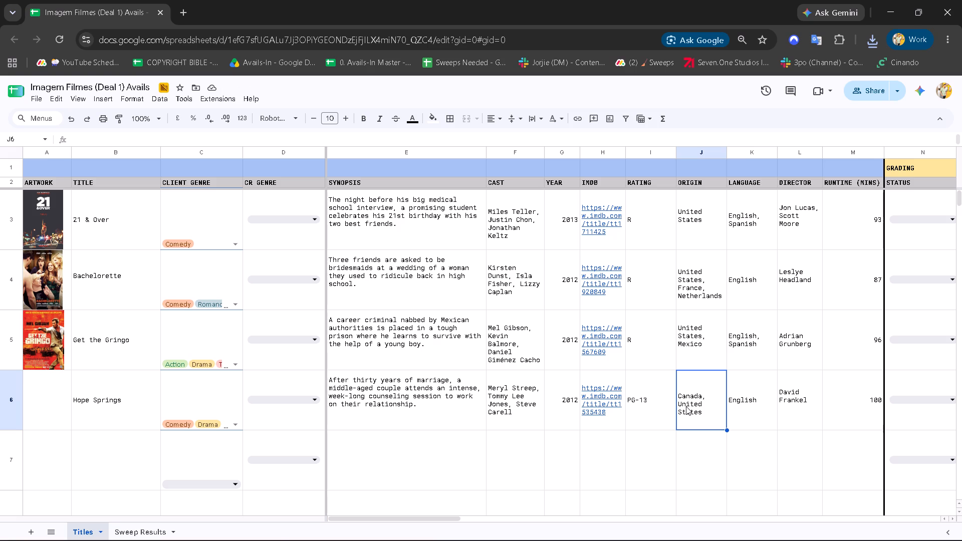
scroll(69, 402, down, 3)
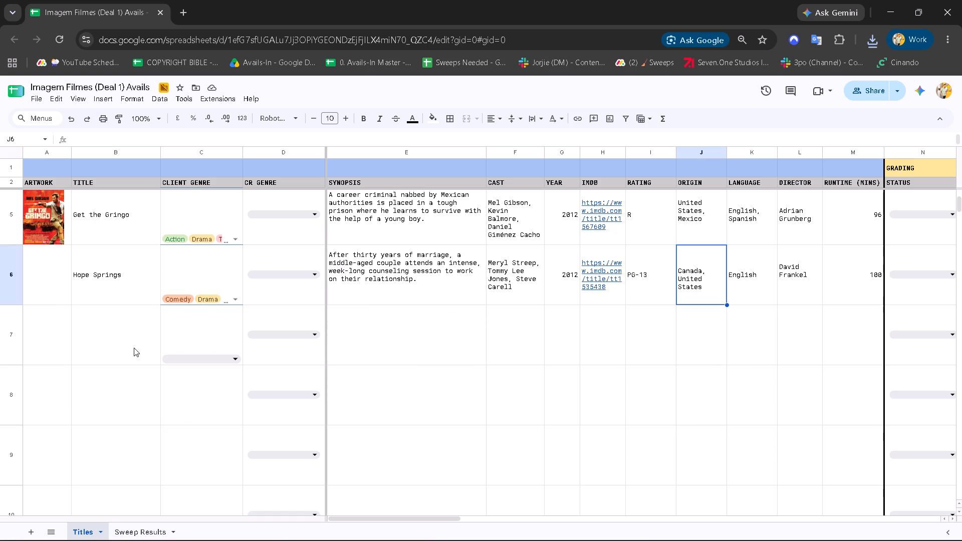
click(46, 215)
click(102, 101)
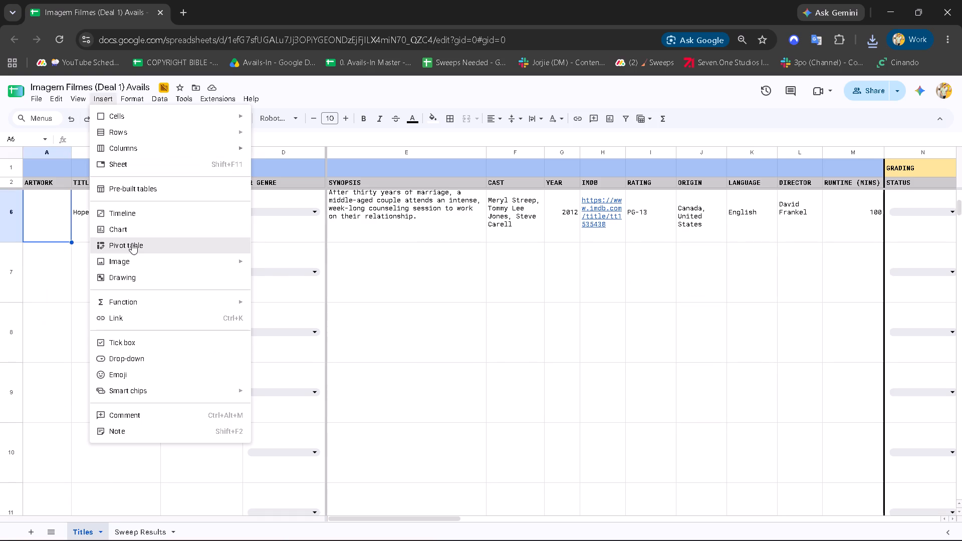
click(132, 256)
click(275, 260)
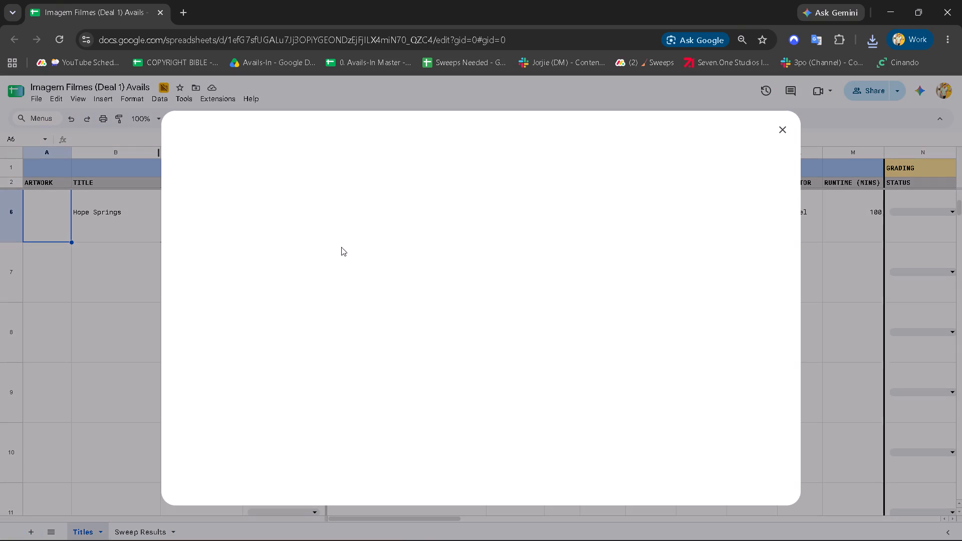
click(213, 248)
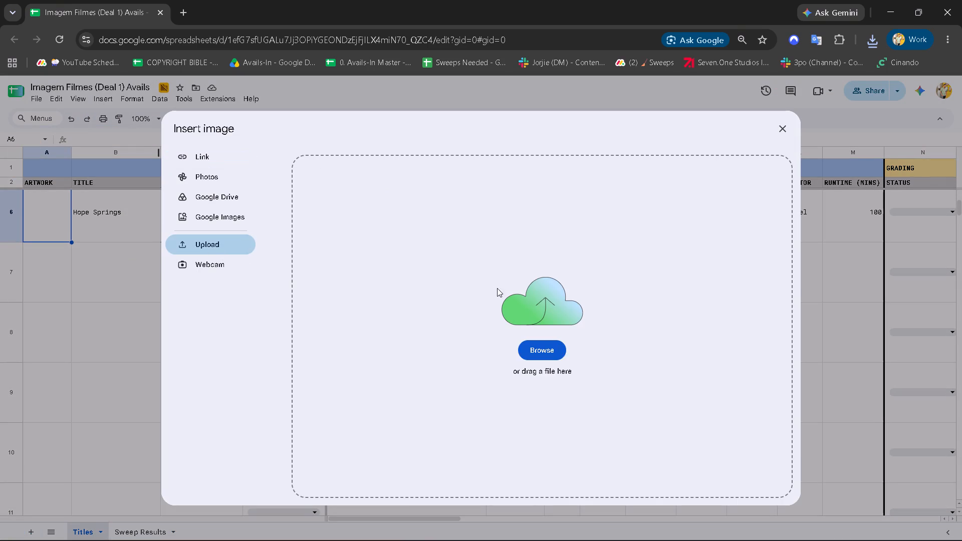
click(538, 349)
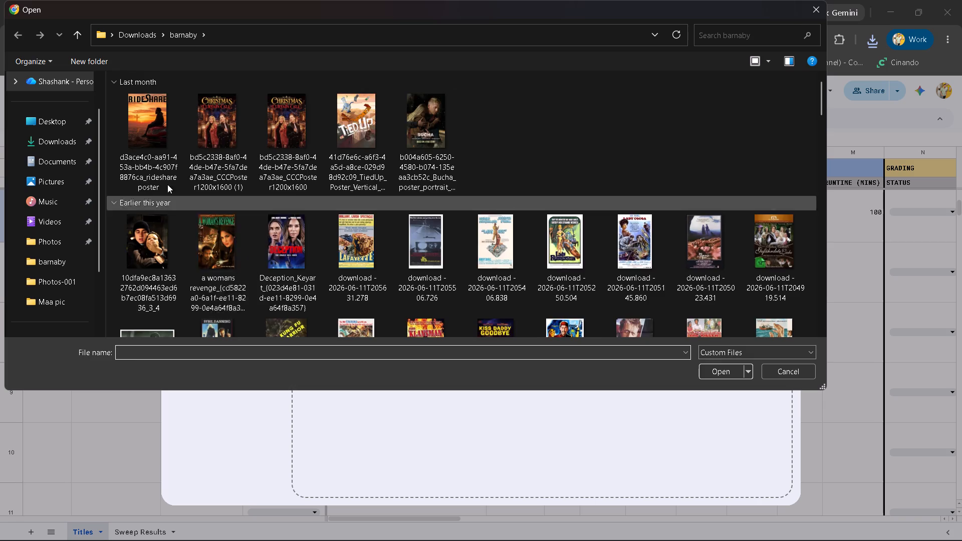
click(131, 143)
key(Return)
Close the Hope Springs IMDb page and open the Lawless IMDb link, tt1212450, from the titles email.
key(alt+Tab)
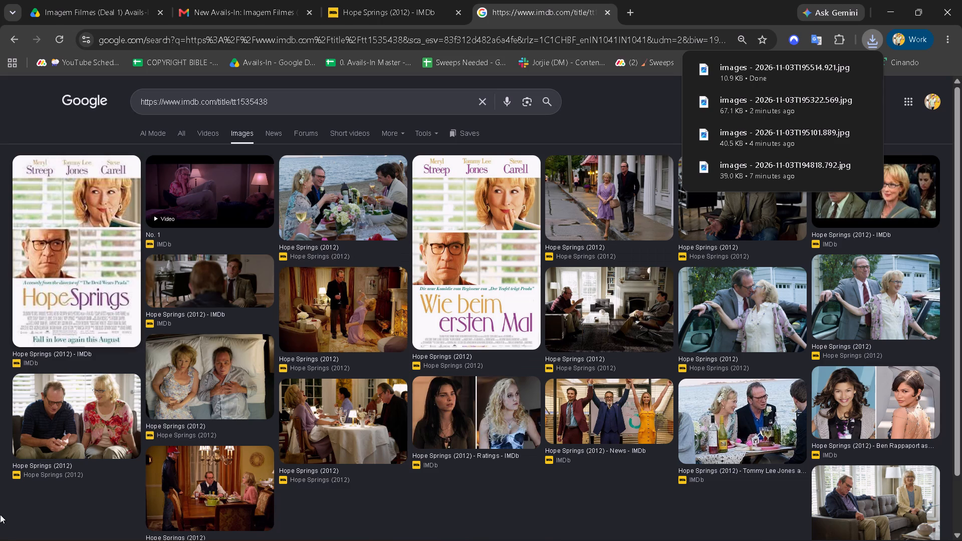
click(350, 0)
key(ctrl+w)
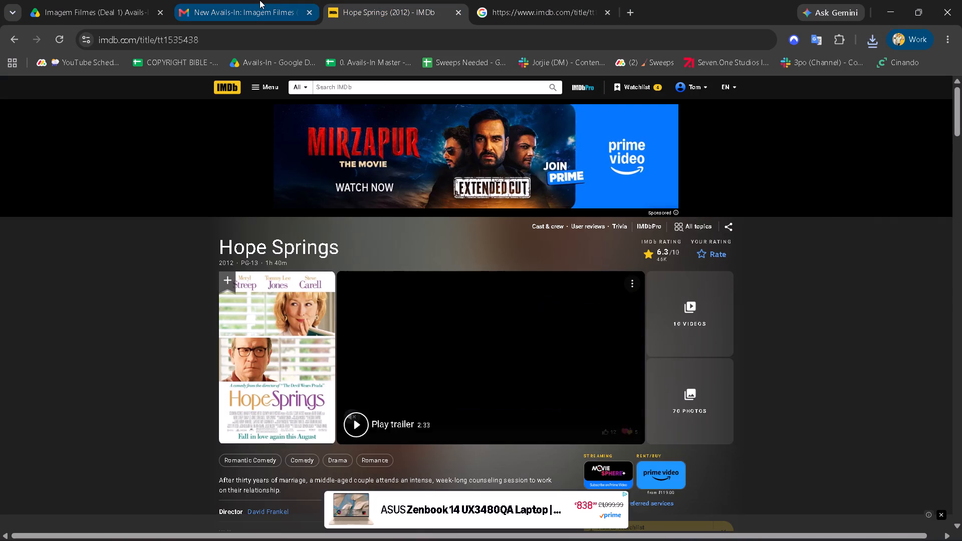
click(260, 0)
click(402, 316)
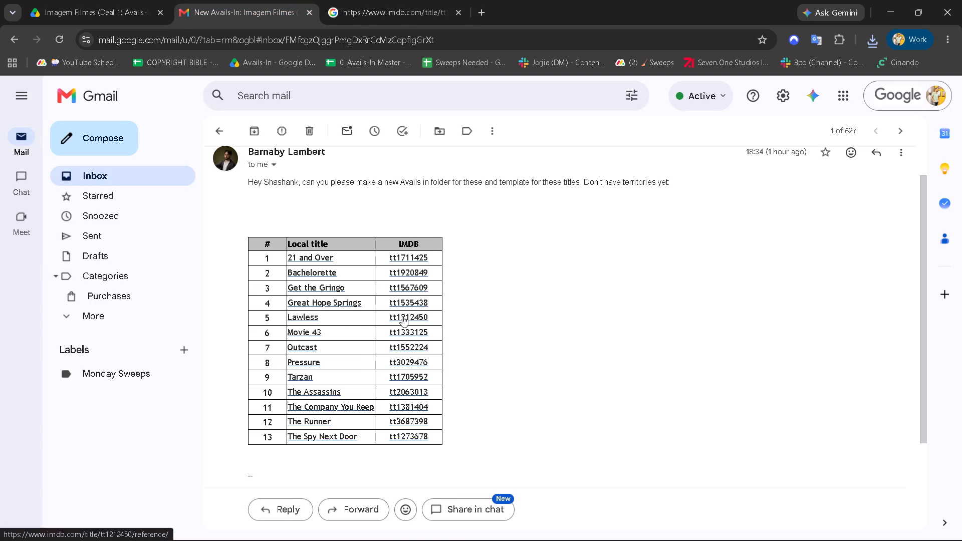
key(alt+Tab)
scroll(94, 272, up, 1)
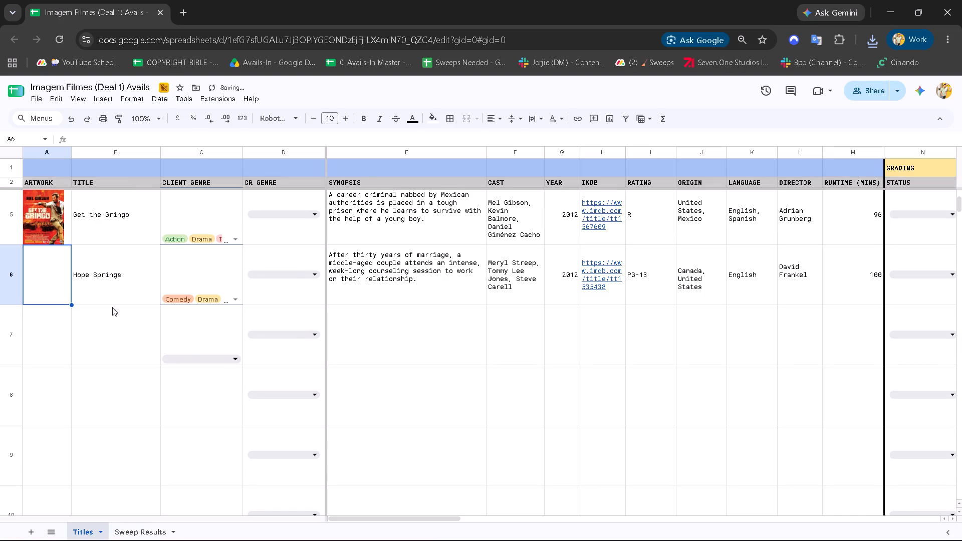
key(alt+Tab)
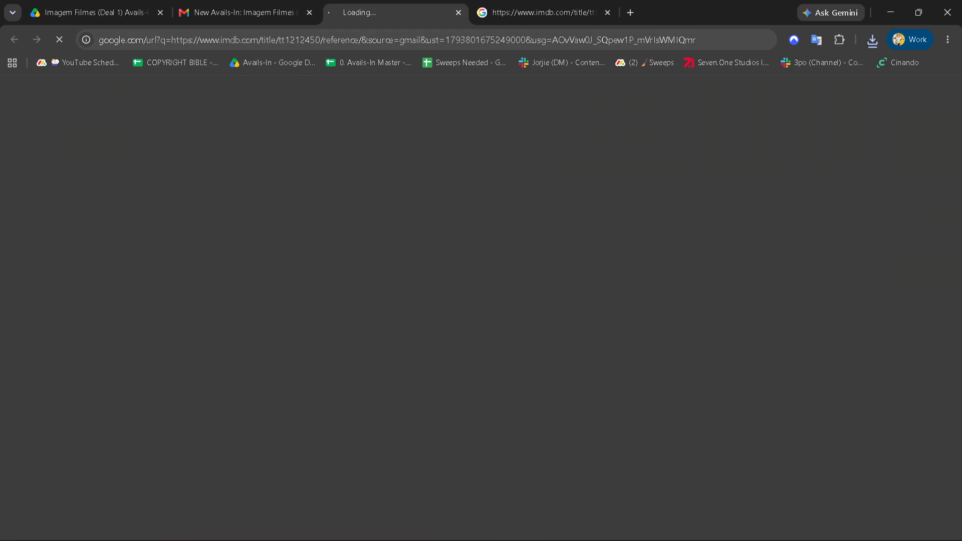
click(199, 37)
click(198, 39)
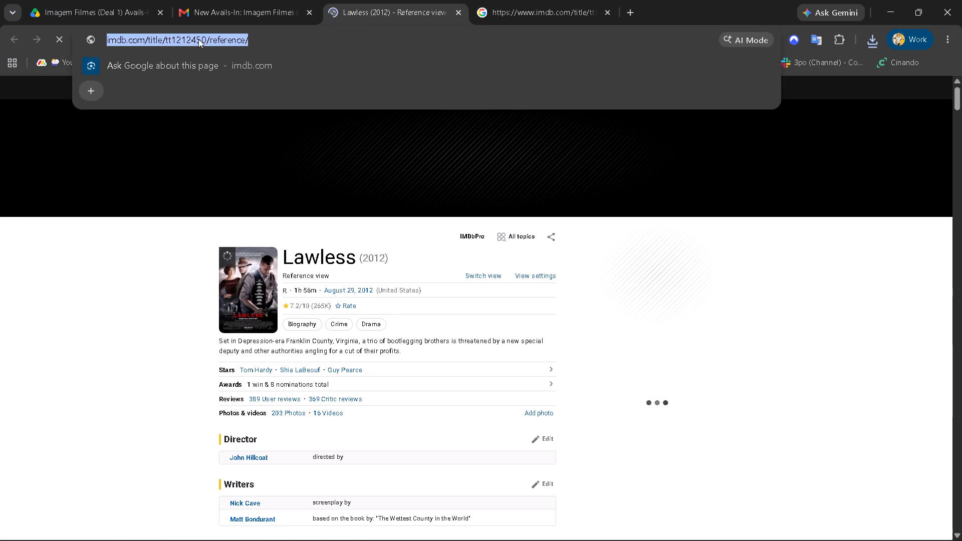
drag(198, 39, 68, 47)
click(231, 40)
drag(231, 40, 53, 41)
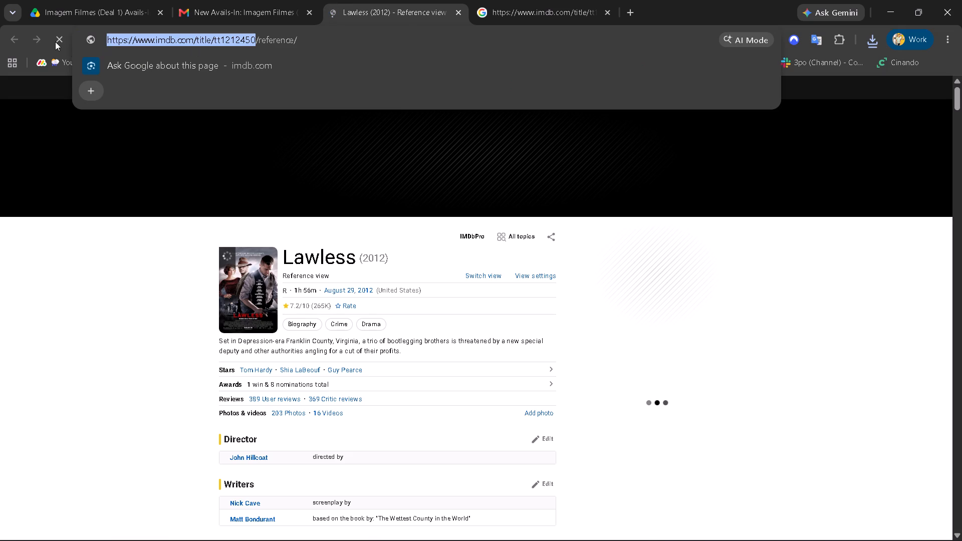
key(ctrl+c)
key(ctrl+c)
click(347, 37)
key(ctrl+a)
key(ctrl+v)
key(Return)
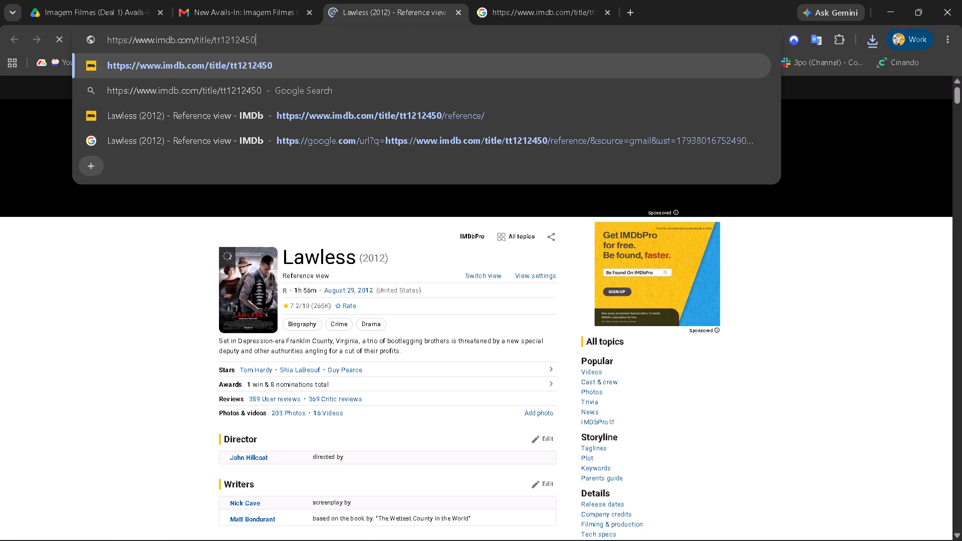
key(ctrl+Tab)
double_click(310, 116)
triple_click(309, 104)
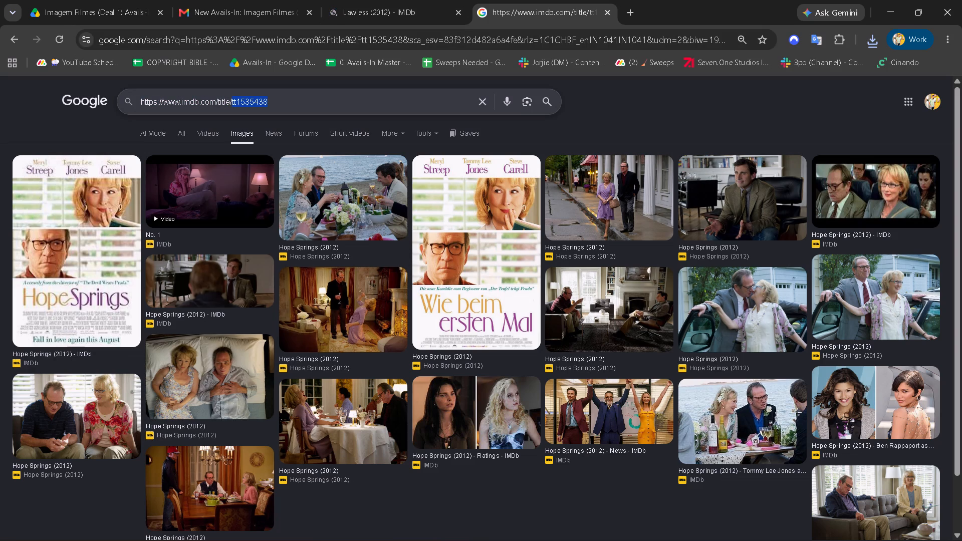
key(ctrl+v)
key(Return)
click(399, 0)
key(alt+Tab)
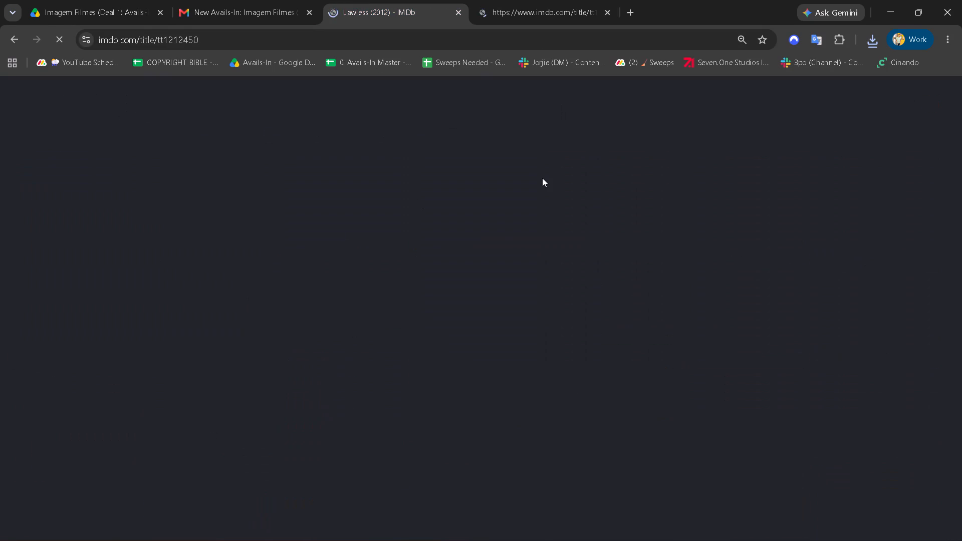
click(599, 334)
key(ctrl+v)
Copy the year 2012 from the Hope Springs row into row 7.
click(106, 344)
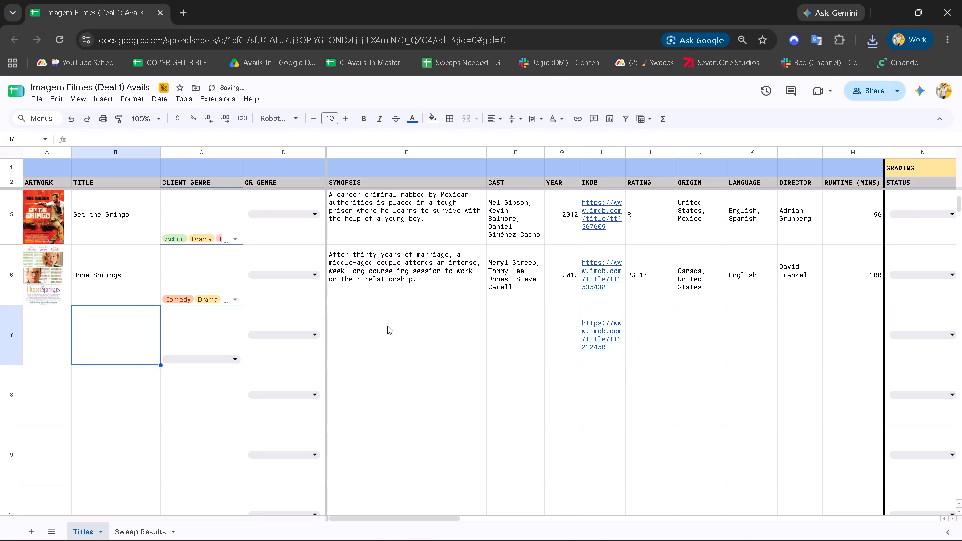
key(alt+Tab)
key(alt+Tab)
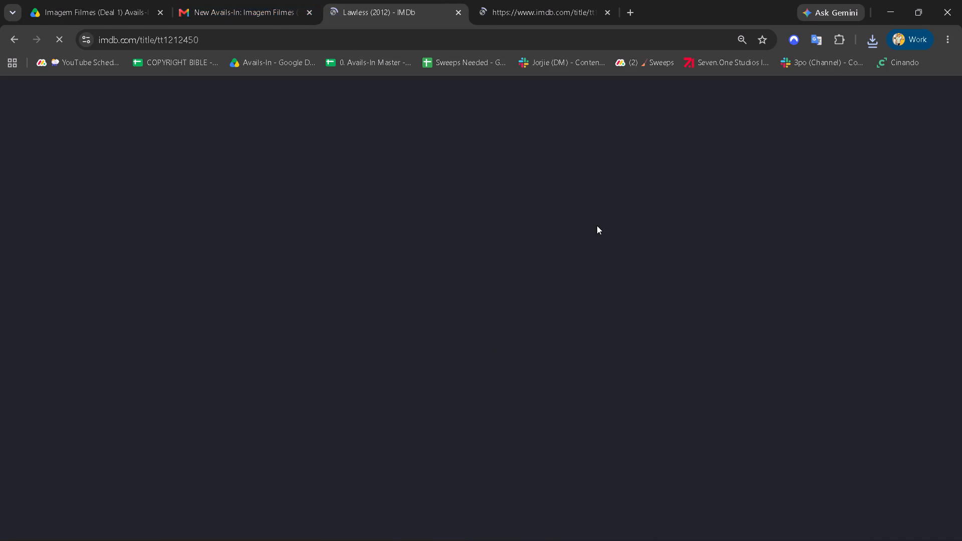
click(579, 294)
key(ctrl+c)
key(ctrl+c)
click(565, 339)
key(ctrl+v)
click(439, 343)
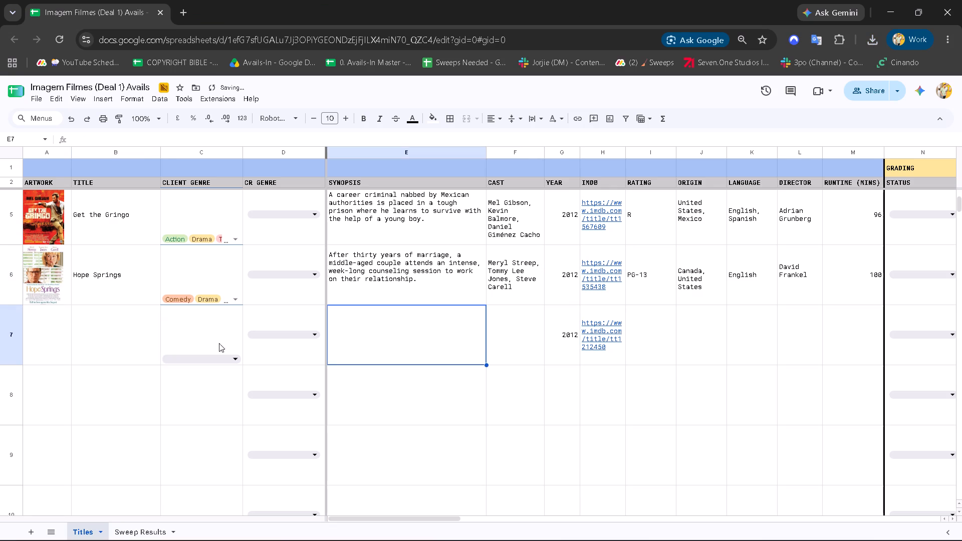
Enter Lawless as the title in row 7.
click(137, 343)
key(alt+Tab)
key(alt+Tab)
text(Lawless)
key(Tab)
Copy the synopsis from the Lawless IMDb page and return to the avails sheet.
key(Tab)
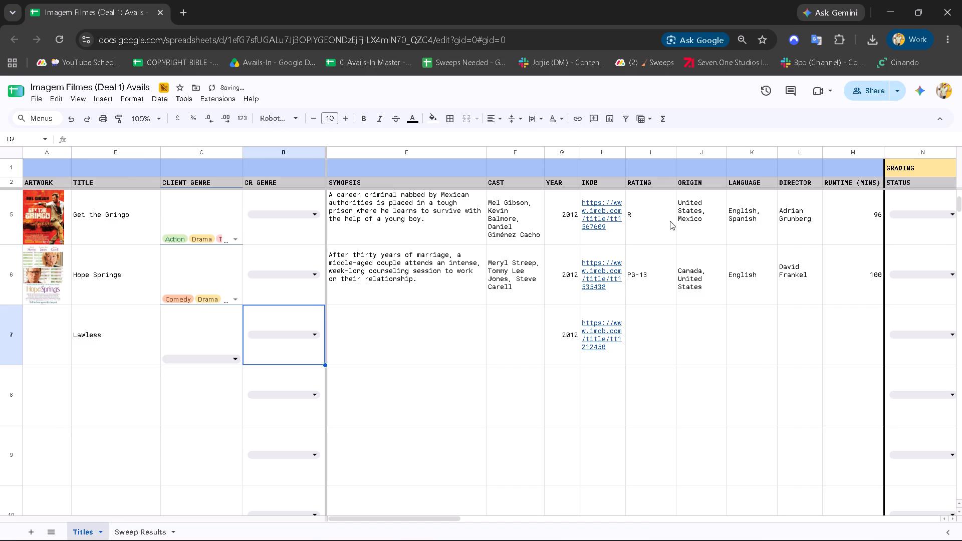
key(Tab)
key(alt+Tab)
scroll(314, 436, up, 1)
scroll(252, 438, down, 1)
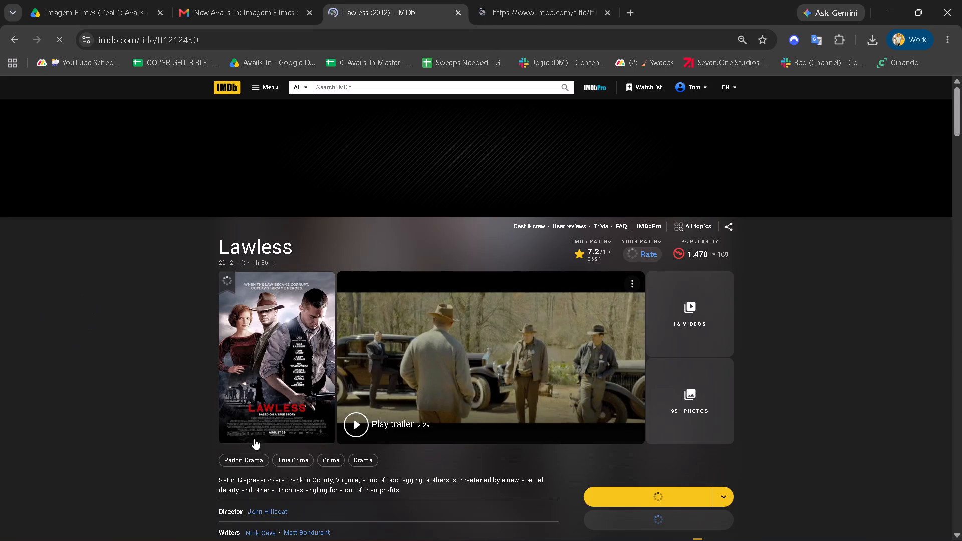
triple_click(302, 310)
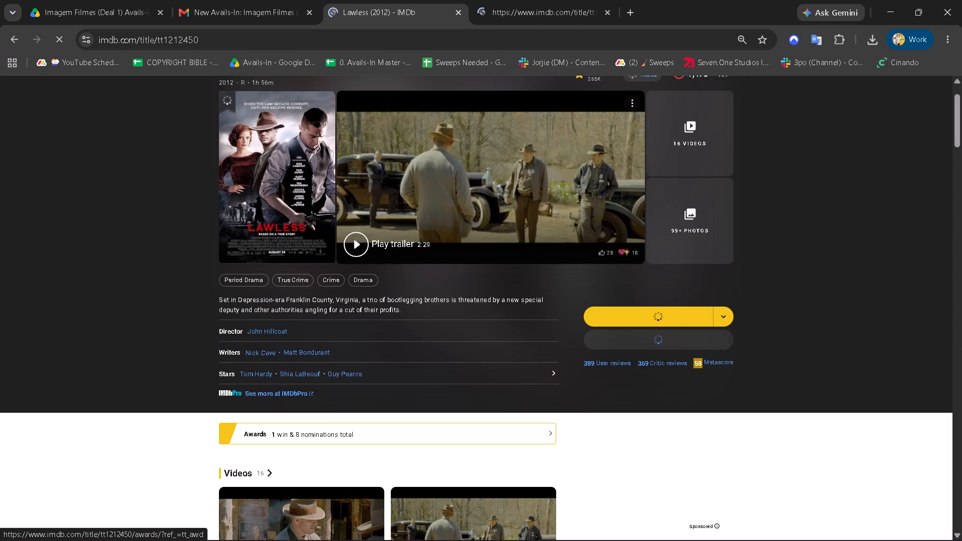
click(302, 310)
key(ctrl+c)
key(ctrl+c)
key(ctrl+c)
key(ctrl+c)
key(ctrl+c)
key(ctrl+c)
key(ctrl+c)
key(ctrl+c)
click(63, 304)
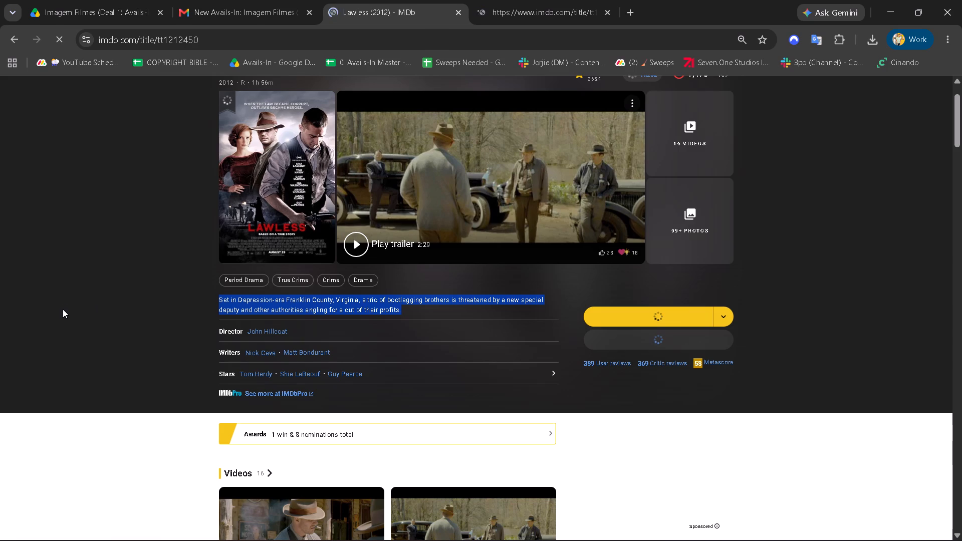
key(alt+Tab)
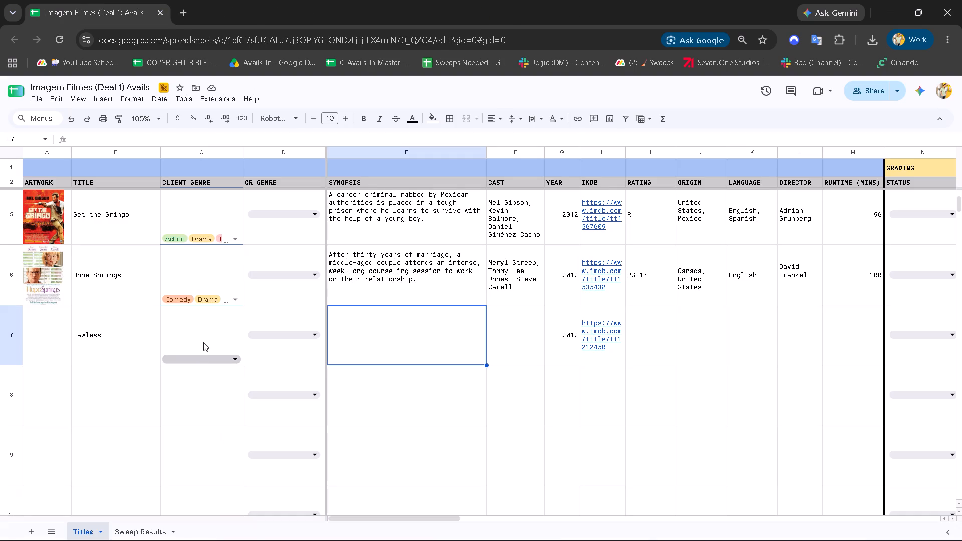
Set the client genre of the Lawless row to Crime and Drama.
click(203, 342)
text(cr)
click(181, 407)
text(dr)
click(174, 380)
click(174, 388)
Paste the copied synopsis into the Lawless row's synopsis cell.
double_click(420, 335)
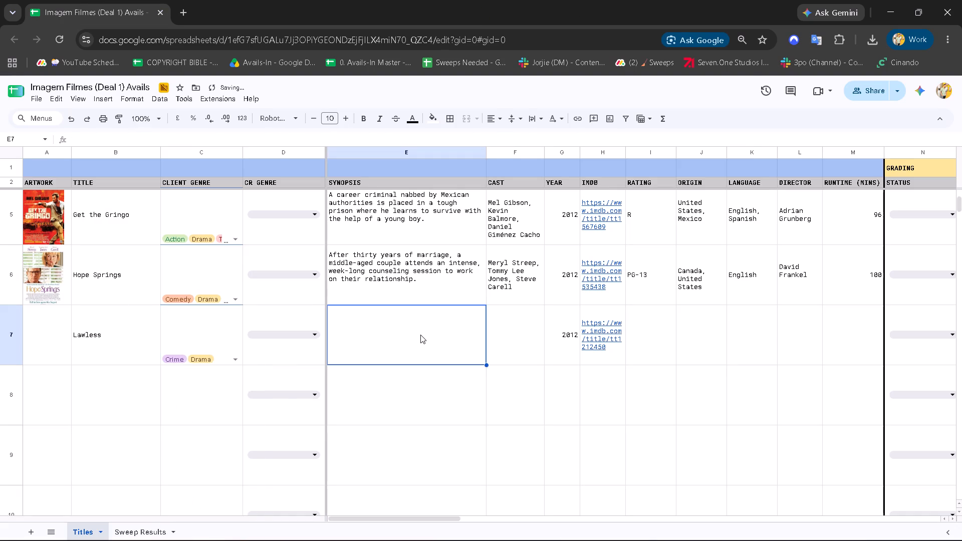
key(ctrl+v)
click(386, 397)
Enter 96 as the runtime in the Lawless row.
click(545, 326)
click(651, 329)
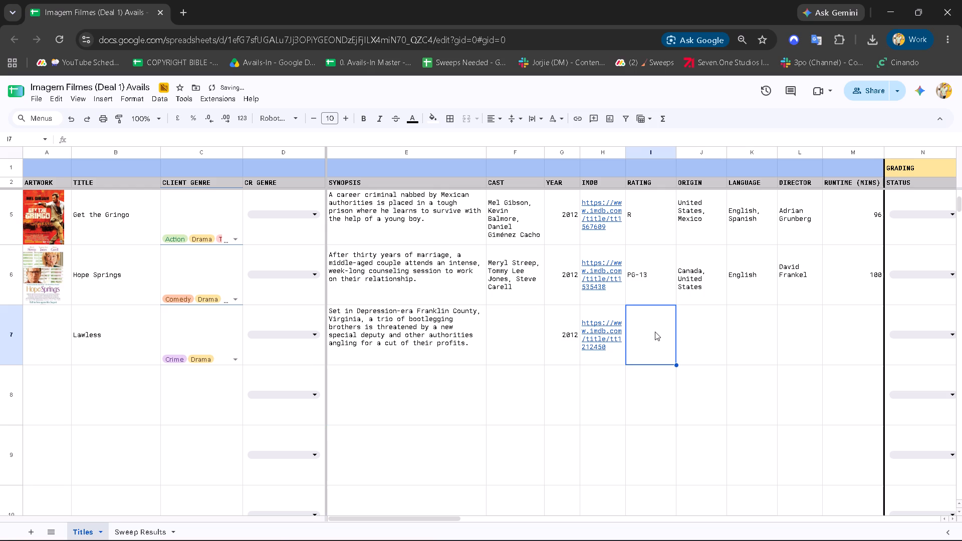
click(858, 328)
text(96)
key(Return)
Check the runtime on the Lawless IMDb page and set it to 116 minutes in the sheet.
key(alt+Tab)
click(9, 381)
scroll(316, 286, up, 3)
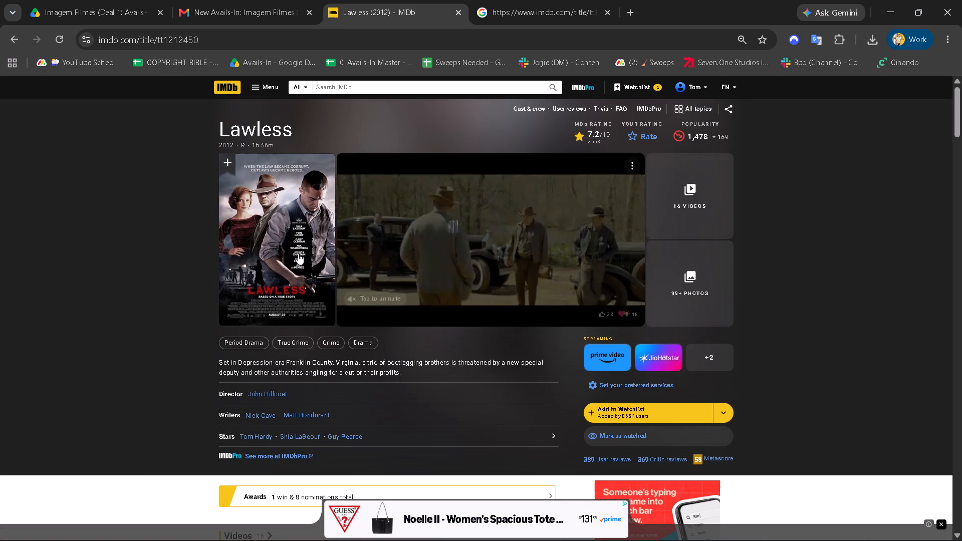
key(alt+Tab)
click(846, 333)
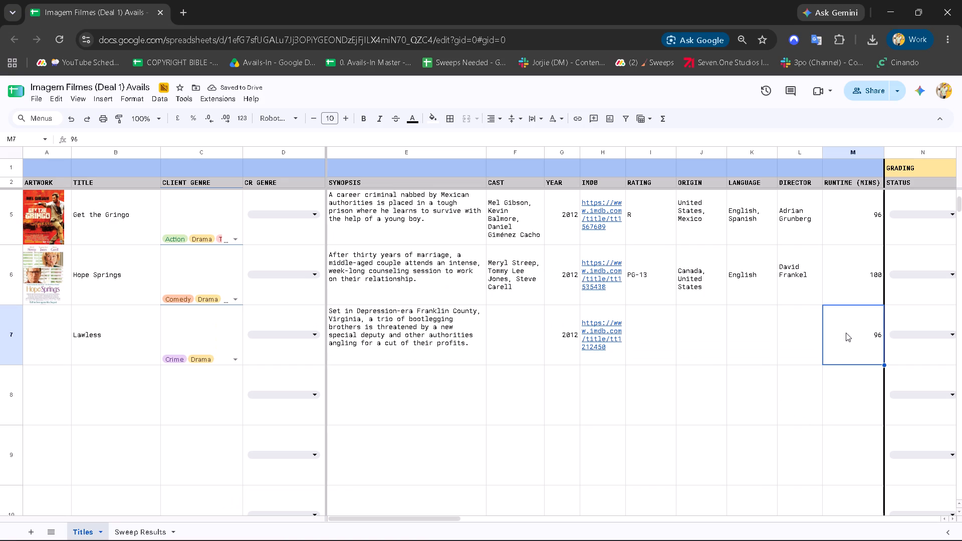
text(116)
key(Return)
Copy the three stars' names from the Lawless IMDb page.
key(alt+Tab)
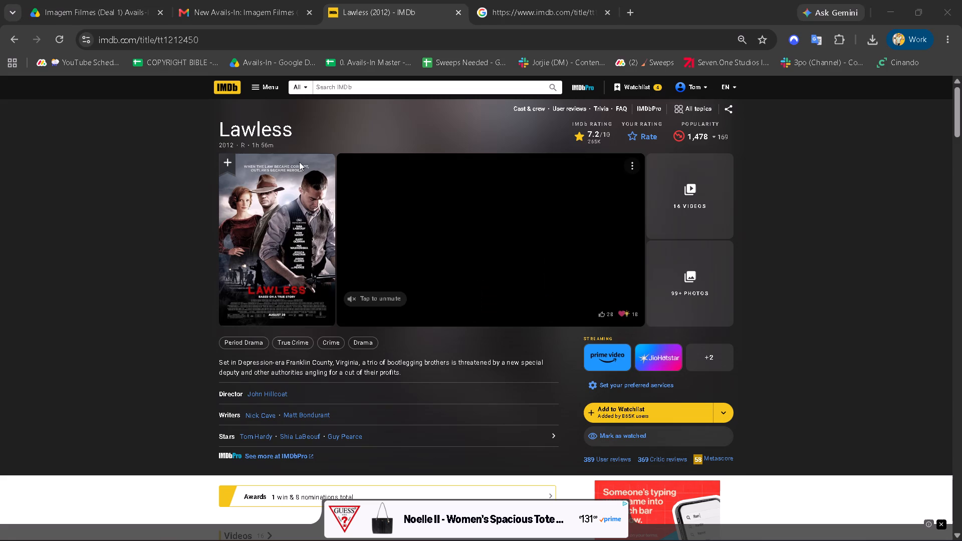
click(0, 259)
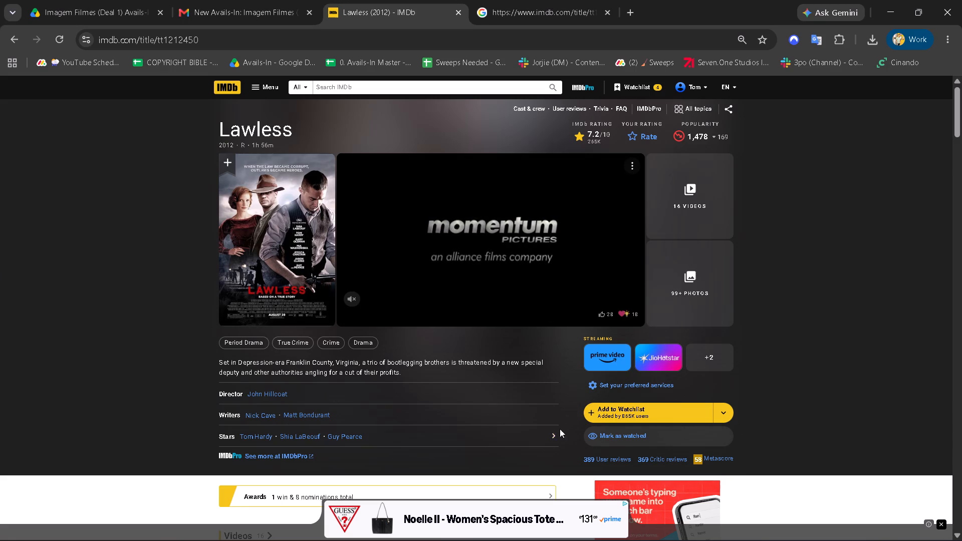
drag(564, 432, 239, 436)
key(ctrl+c)
key(ctrl+c)
key(ctrl+c)
ctrl+click(169, 385)
Paste the cast into the Lawless row and separate the names with commas as Tom Hardy, Shia LaBeouf, Guy Pearce.
key(alt+Tab)
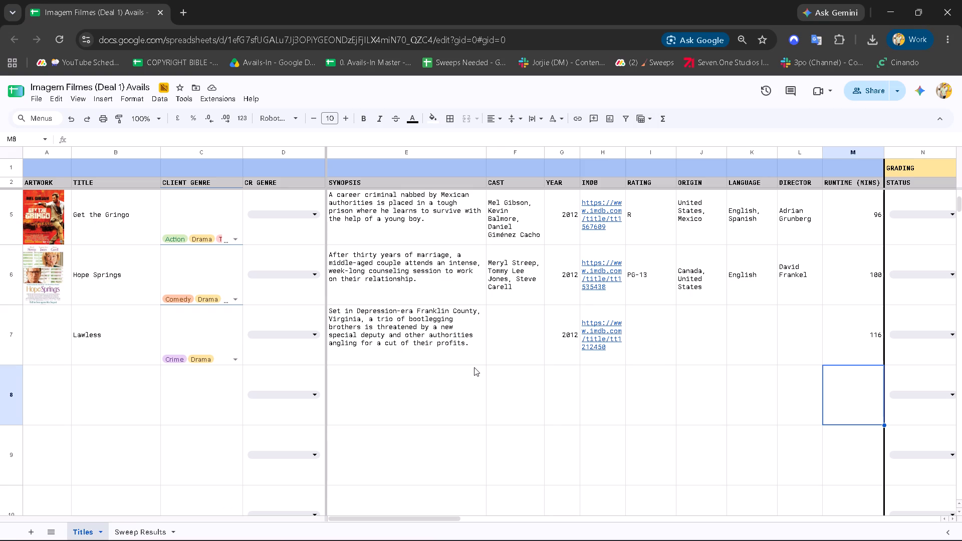
click(478, 349)
double_click(507, 324)
key(ctrl+v)
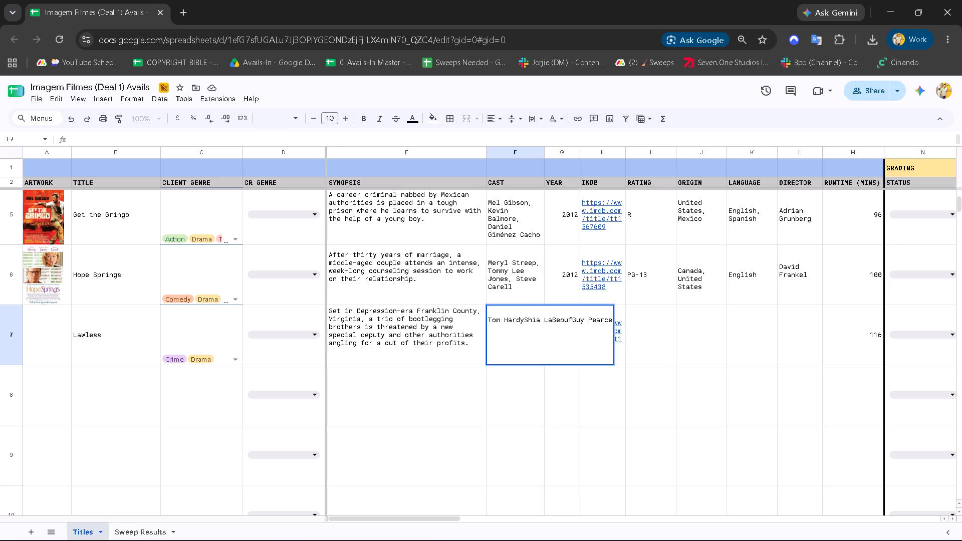
click(524, 320)
key(comma)
key(space)
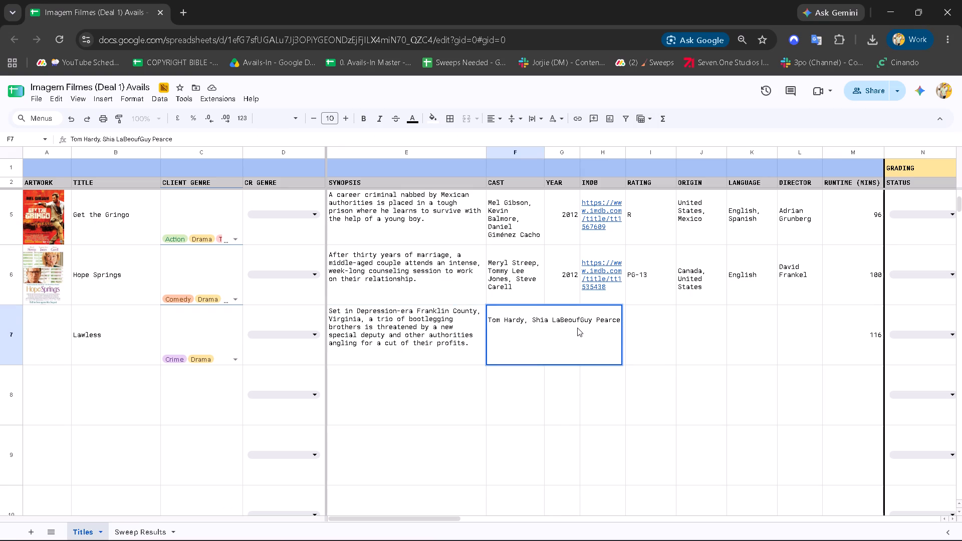
click(578, 317)
key(Right)
text(,)
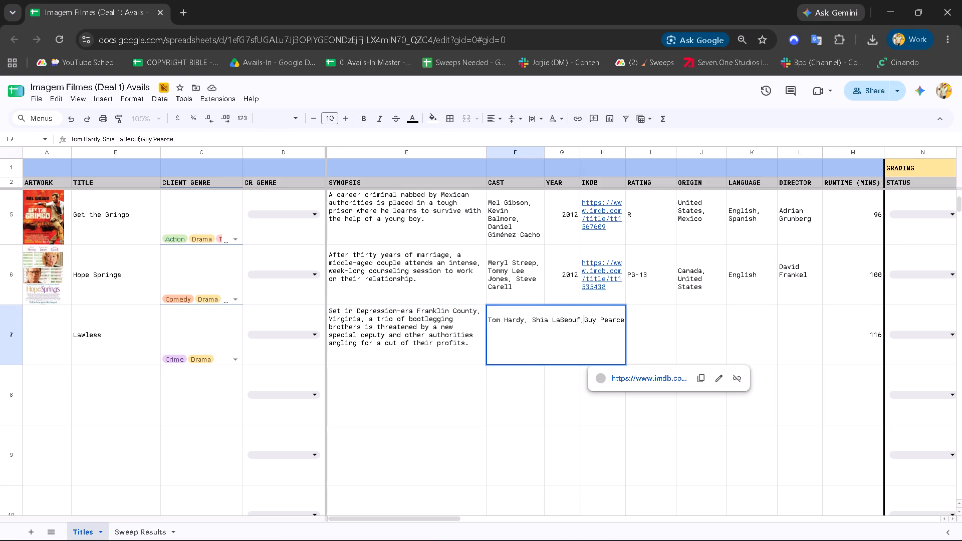
key(space)
click(772, 324)
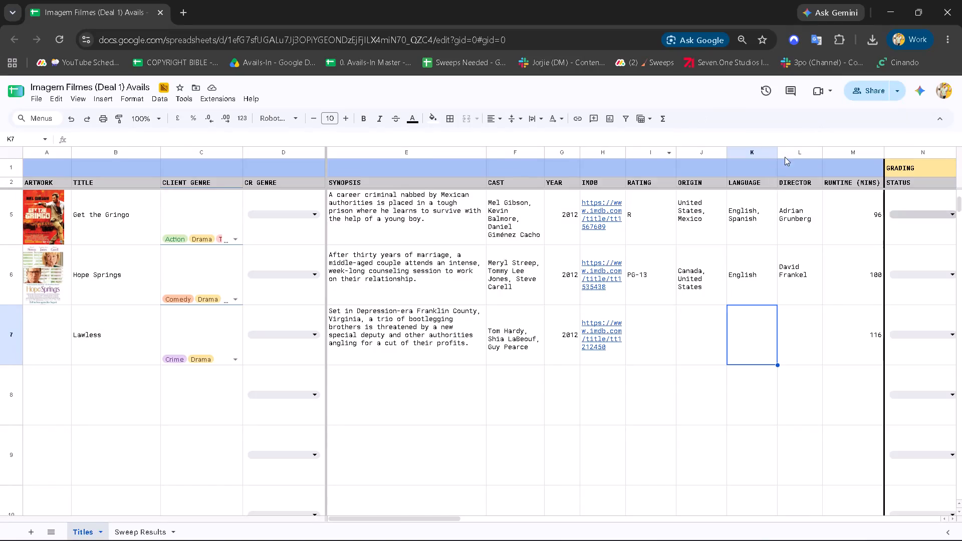
Copy the director John Hillcoat from the IMDb page into the Lawless row's director cell.
key(alt+Tab)
click(41, 313)
click(294, 389)
drag(294, 389, 257, 396)
key(ctrl+c)
key(ctrl+c)
key(ctrl+c)
ctrl+click(332, 368)
key(alt+Tab)
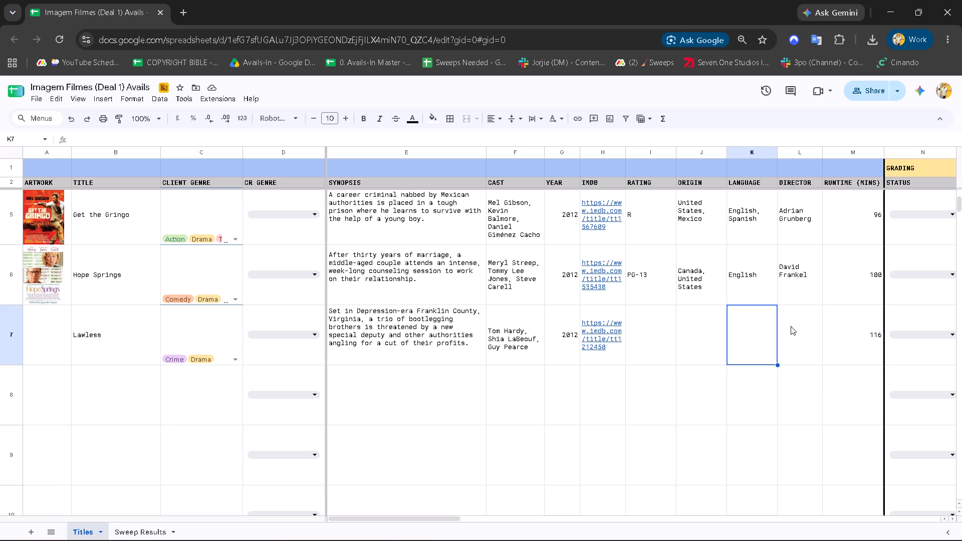
double_click(791, 326)
key(ctrl+v)
Check the origin and language in the Lawless IMDb details, and copy United States from the 21 & Over row into the Lawless origin cell.
click(691, 329)
key(alt+Tab)
click(0, 277)
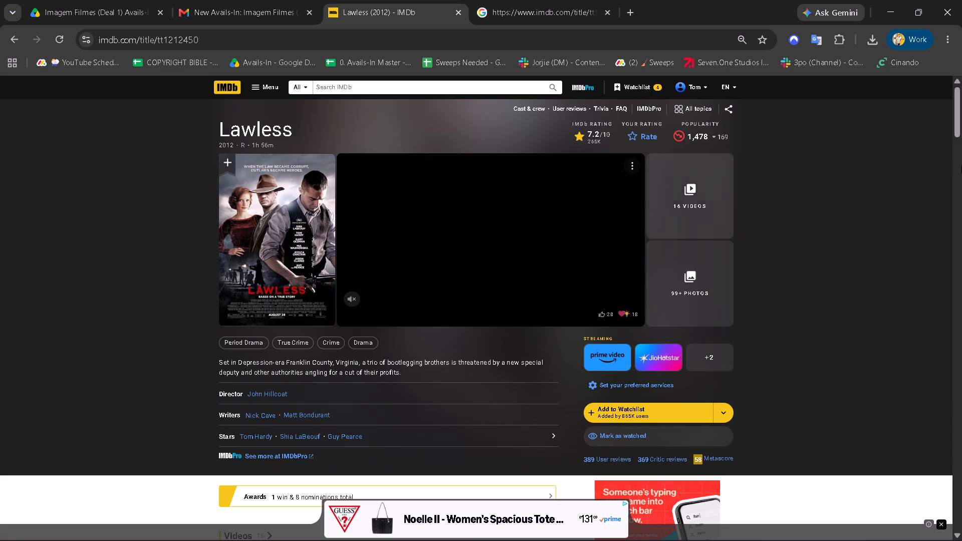
drag(961, 117, 961, 452)
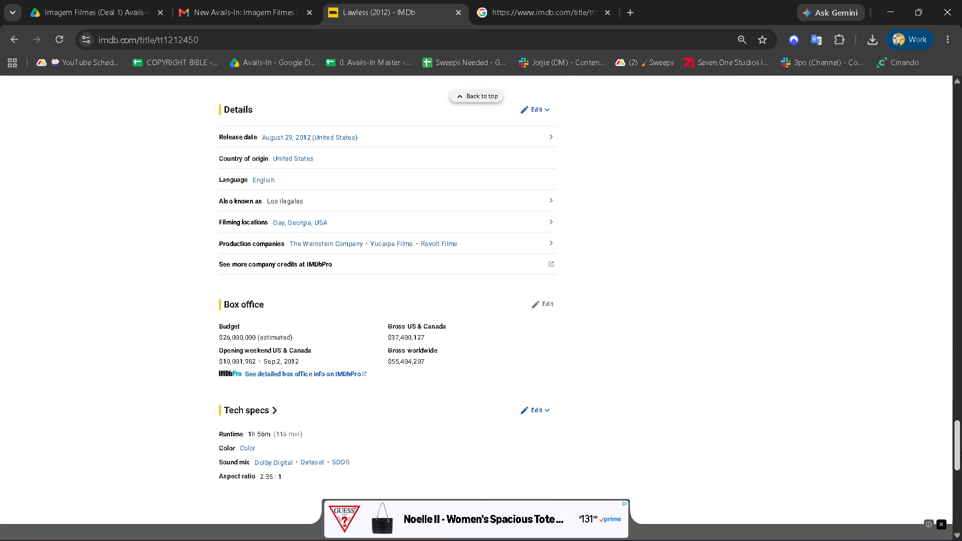
drag(961, 452, 958, 102)
key(alt+Tab)
scroll(713, 294, up, 1)
scroll(713, 294, down, 1)
scroll(713, 294, up, 2)
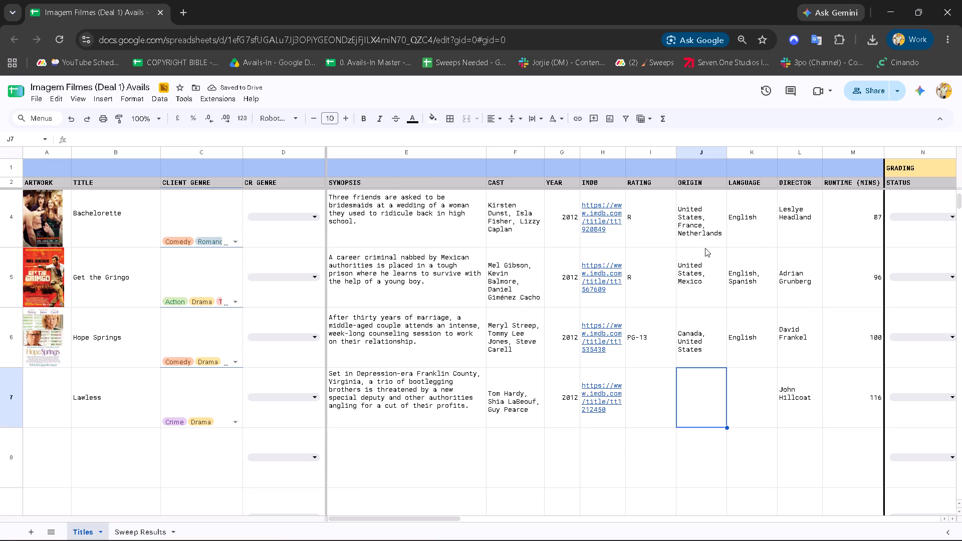
scroll(705, 248, up, 1)
click(695, 230)
key(ctrl+c)
key(ctrl+c)
click(688, 457)
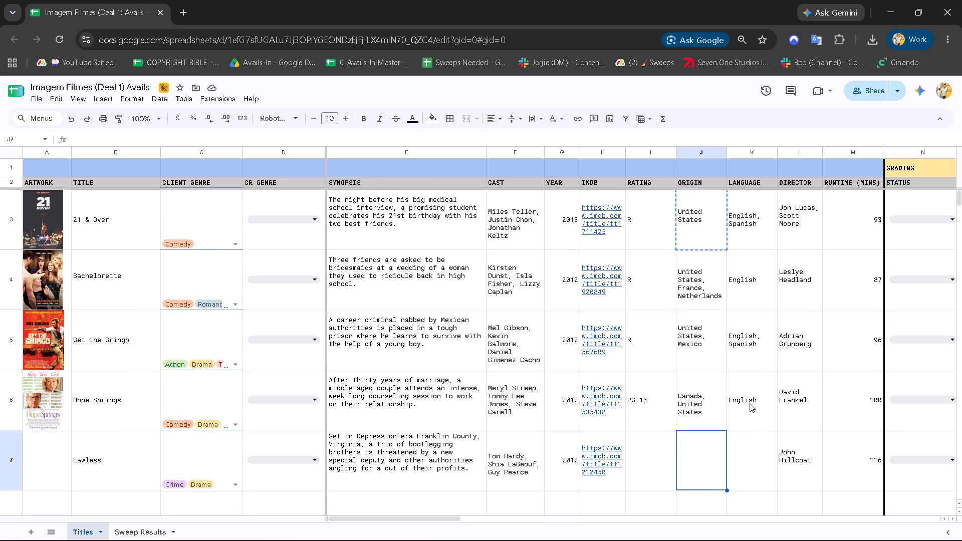
key(ctrl+v)
Copy the language English from the Hope Springs row into the Lawless row.
click(748, 405)
key(ctrl+c)
key(ctrl+c)
key(ctrl+c)
click(749, 449)
key(ctrl+v)
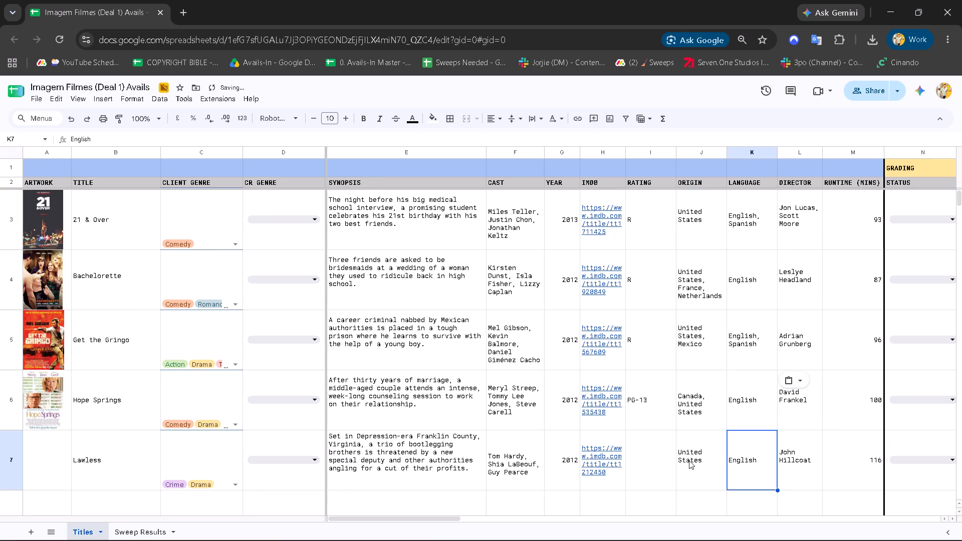
click(685, 461)
Save the Lawless IMDb poster from the Google image results under its default file name.
scroll(741, 410, down, 1)
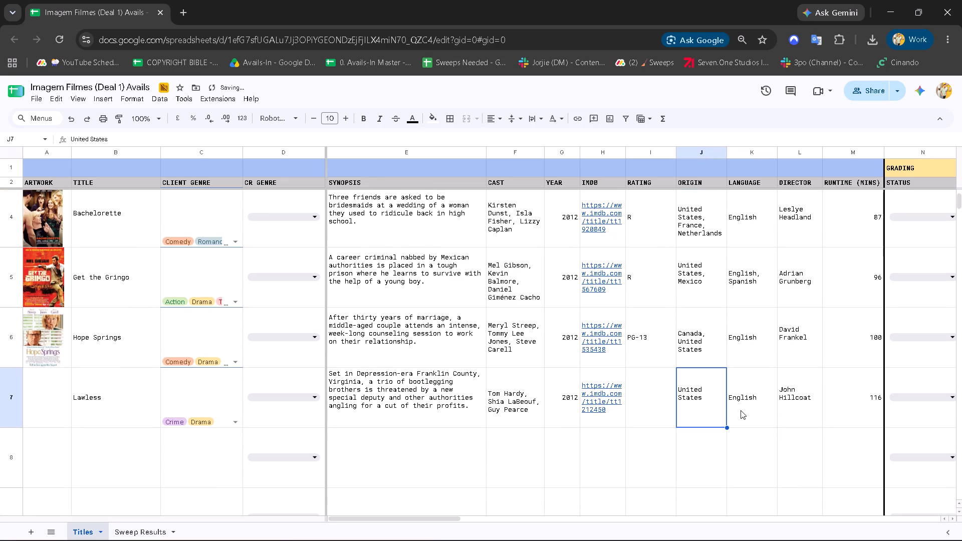
scroll(464, 354, down, 2)
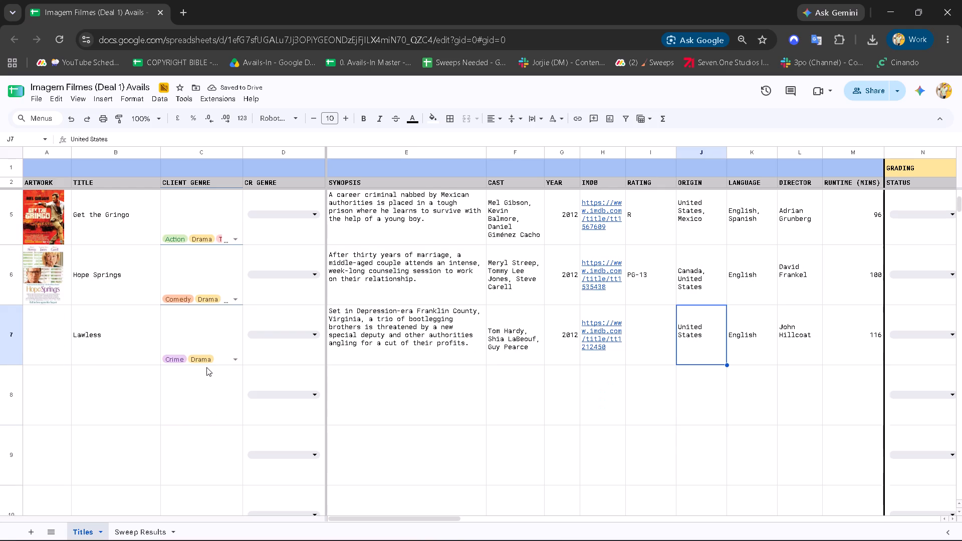
key(alt+Tab)
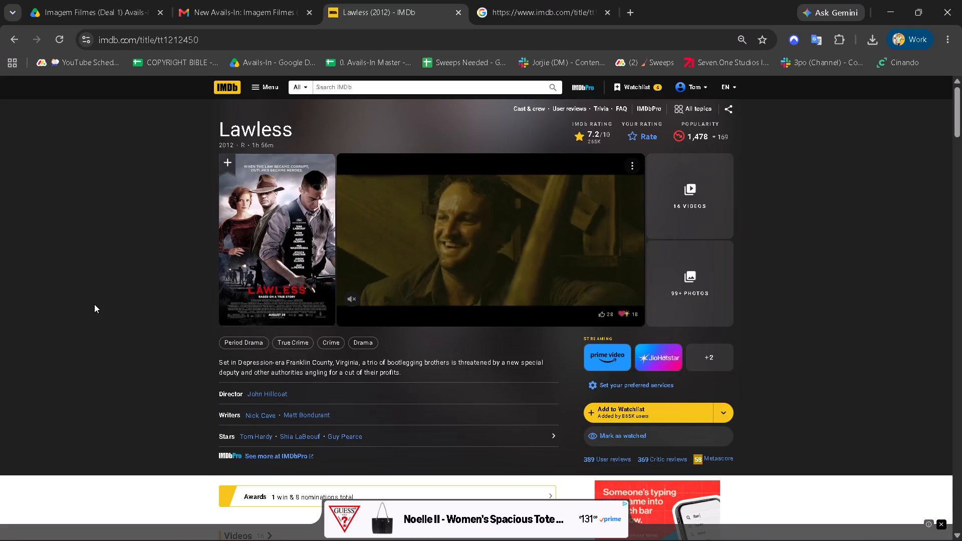
key(ctrl+Tab)
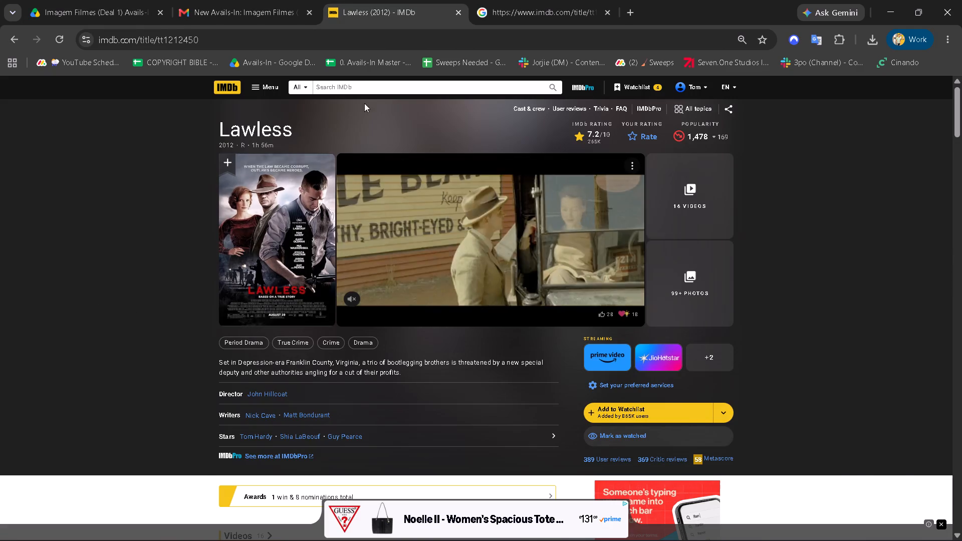
right_click(58, 236)
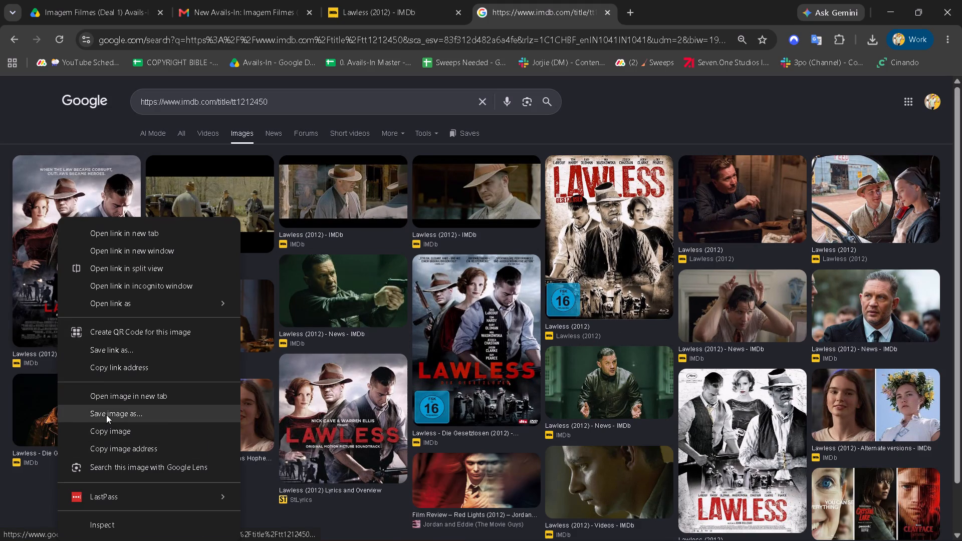
click(106, 415)
key(Return)
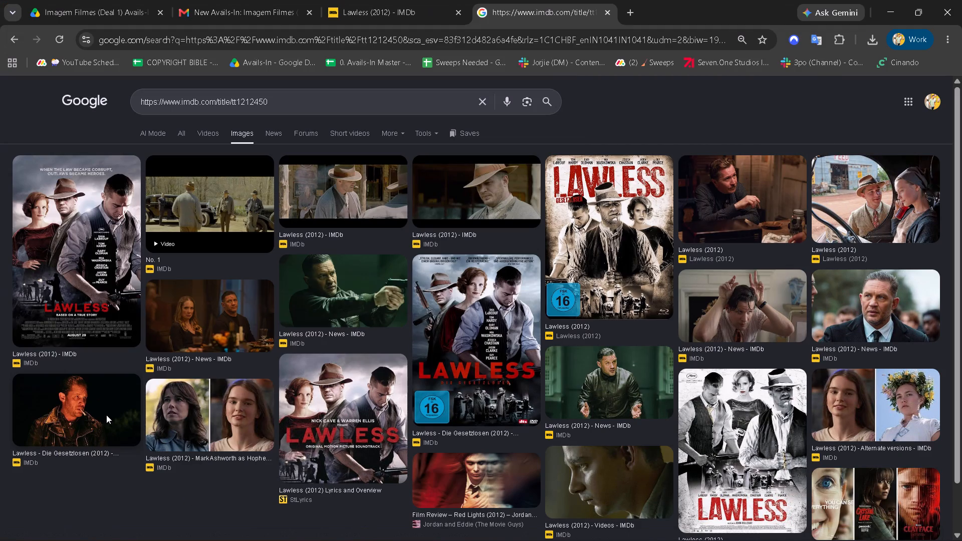
Return to the Lawless IMDb page.
click(422, 0)
click(48, 264)
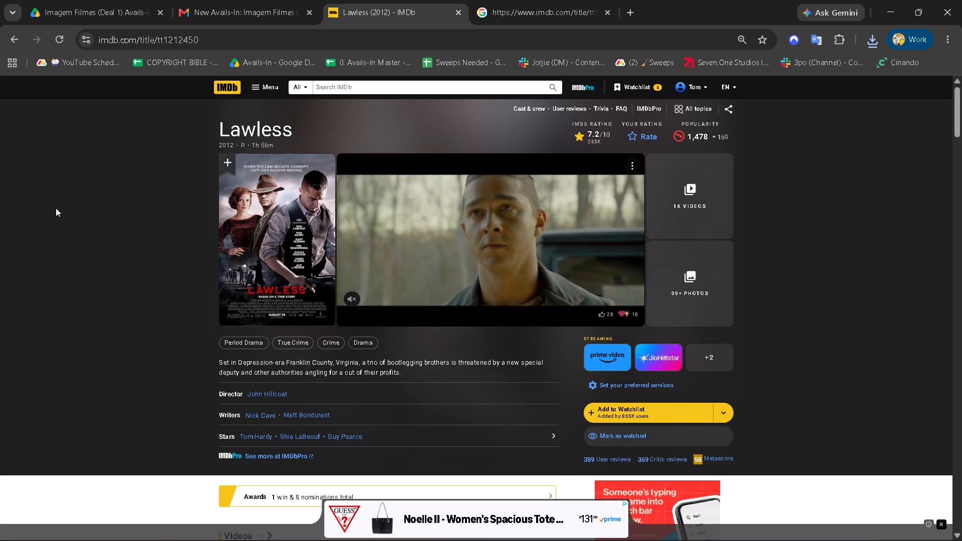
Insert the saved Lawless poster from the barnaby downloads folder inside the Lawless row's artwork cell in the avails sheet.
key(alt+Tab)
click(50, 278)
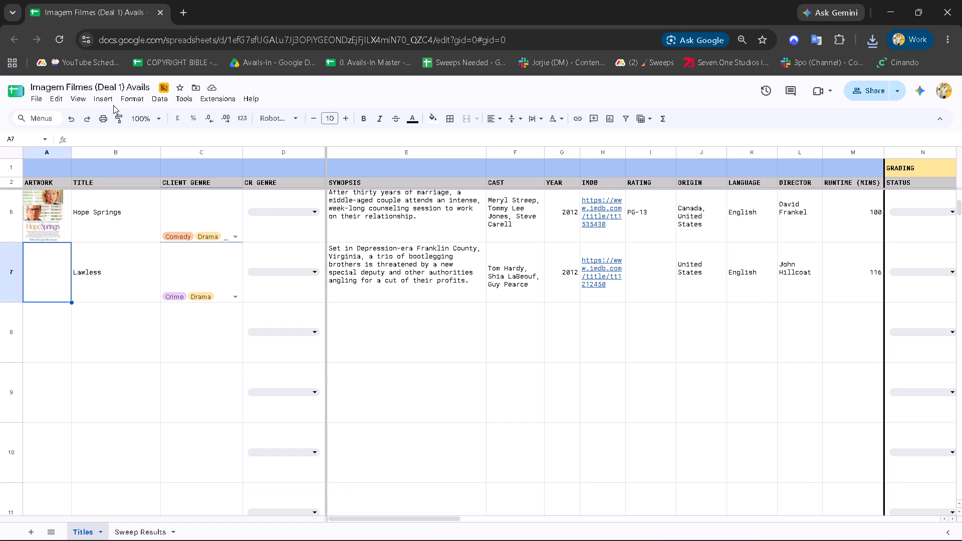
click(113, 98)
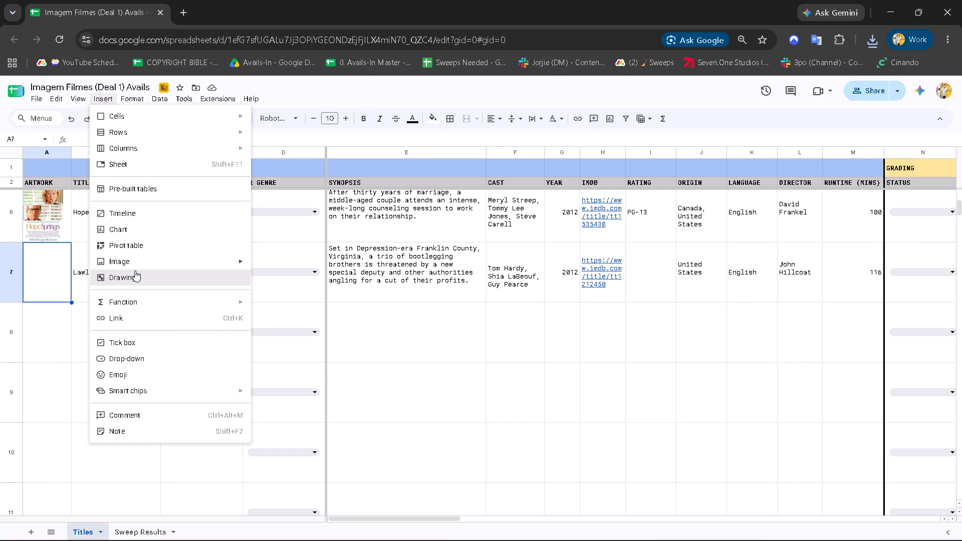
click(136, 258)
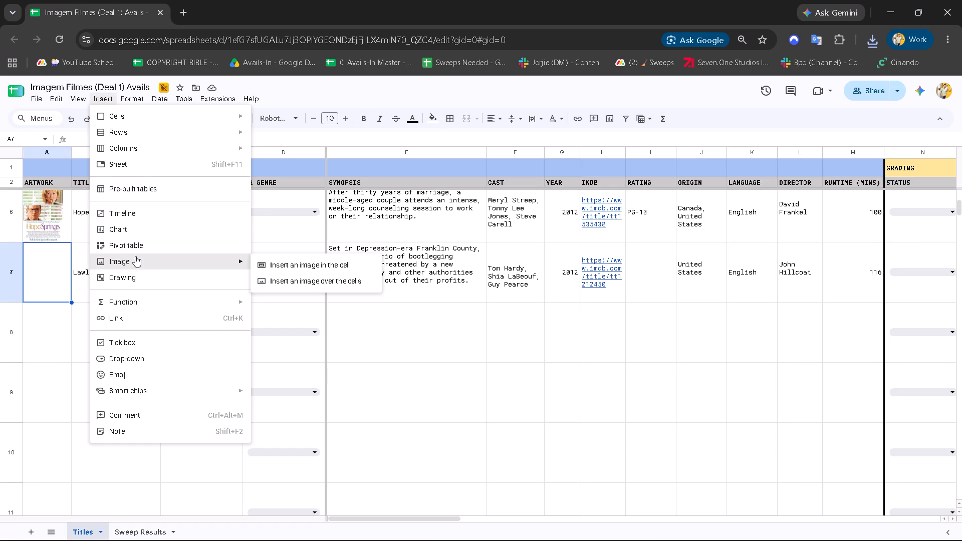
click(149, 263)
click(288, 268)
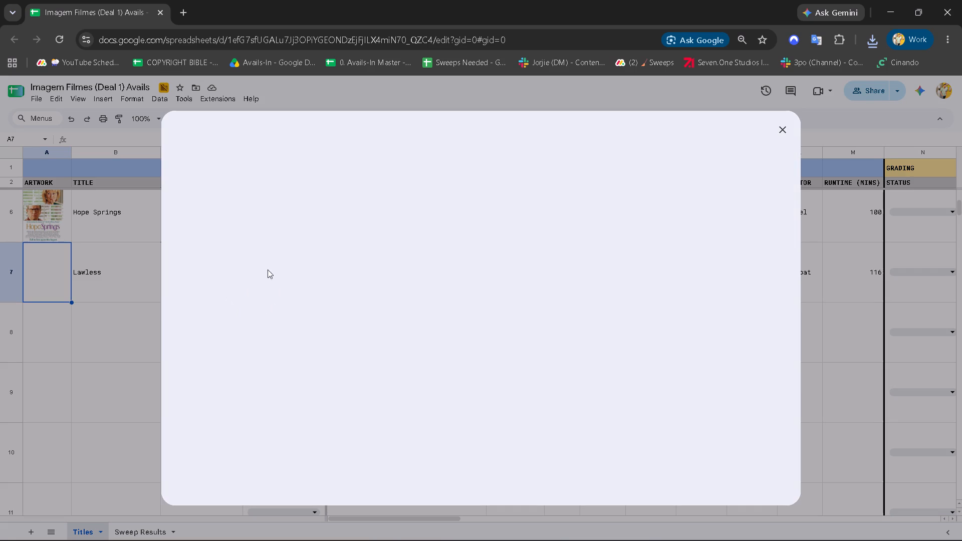
click(205, 244)
click(530, 343)
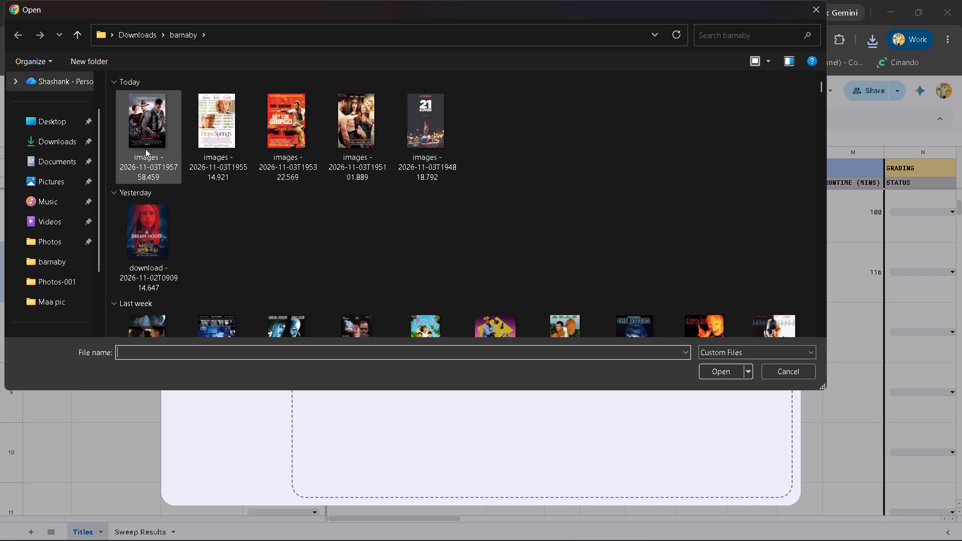
click(145, 149)
key(Return)
Open the Movie 43 IMDb link from the avails email and close the Lawless IMDb page.
key(alt+Tab)
click(206, 0)
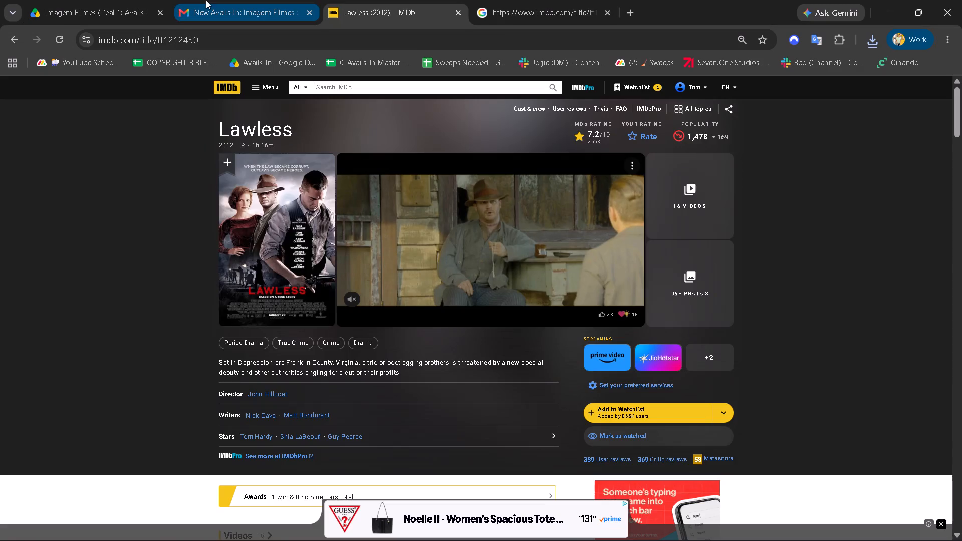
click(400, 330)
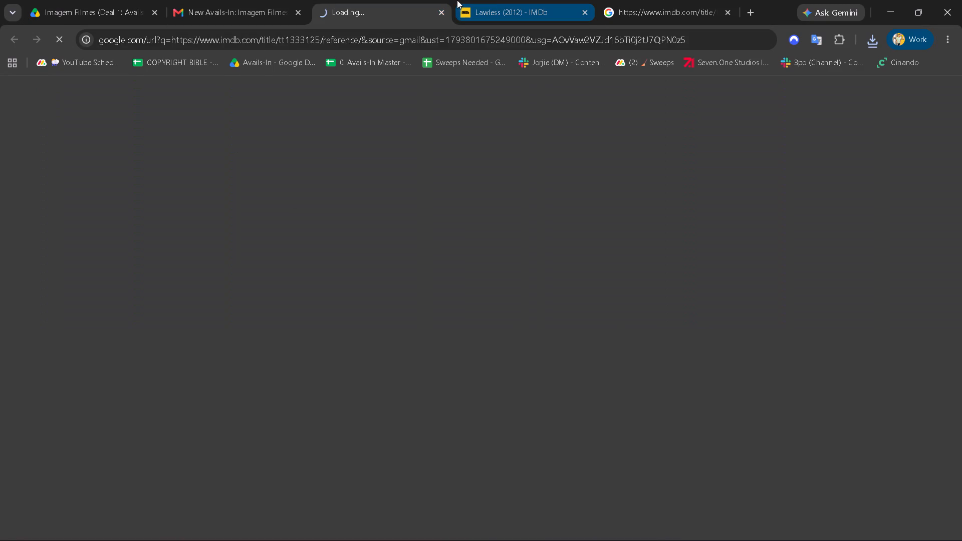
click(456, 0)
key(ctrl+w)
click(375, 2)
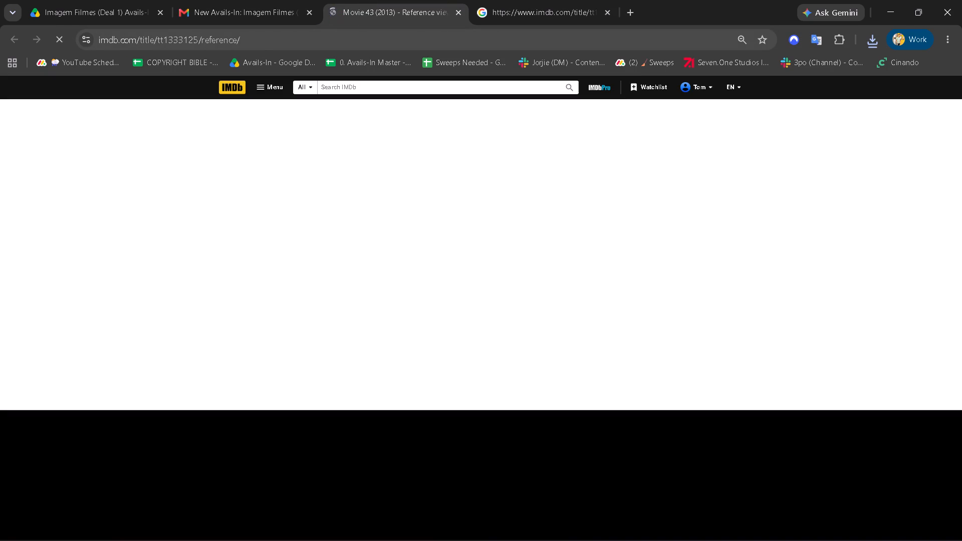
click(193, 36)
drag(193, 36, 0, 56)
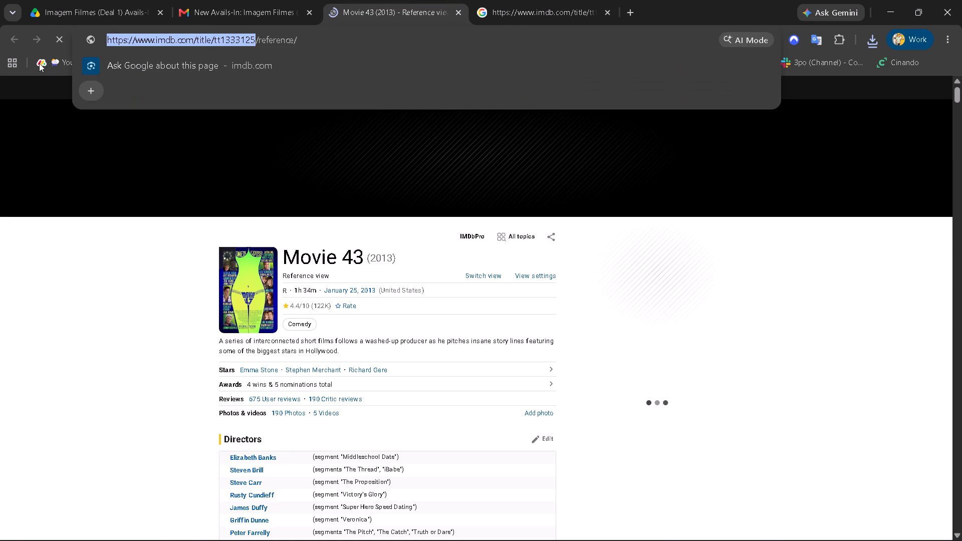
key(ctrl+c)
key(ctrl+c)
click(351, 41)
ctrl+triple_click(351, 41)
key(ctrl+v)
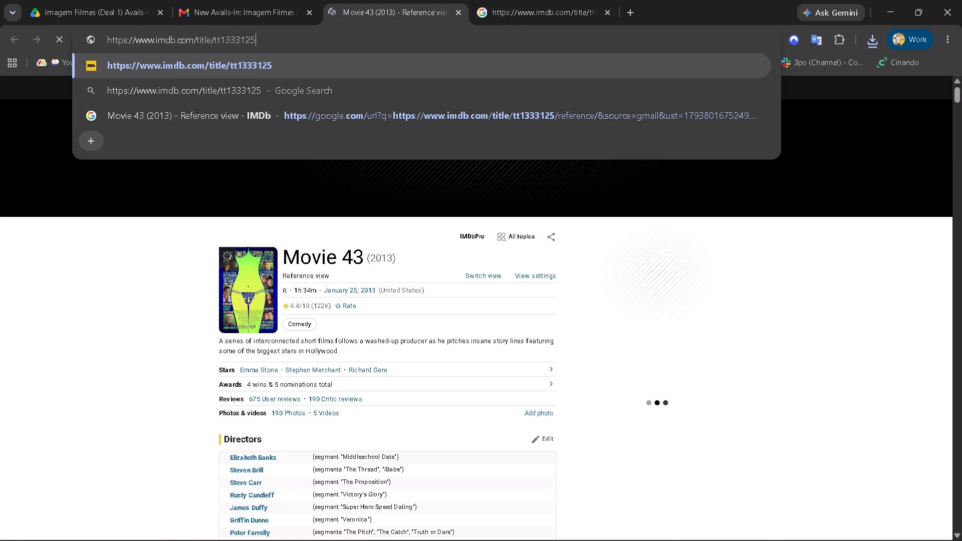
key(Return)
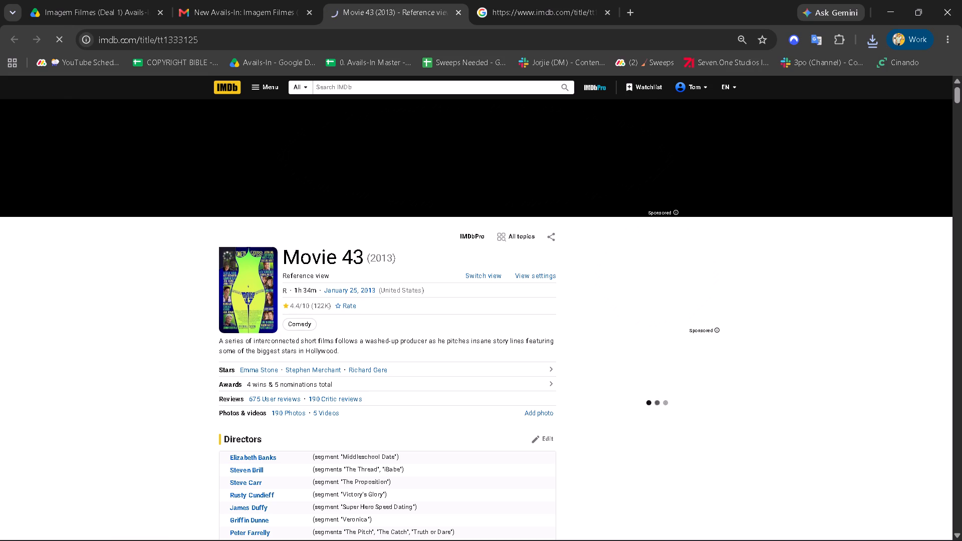
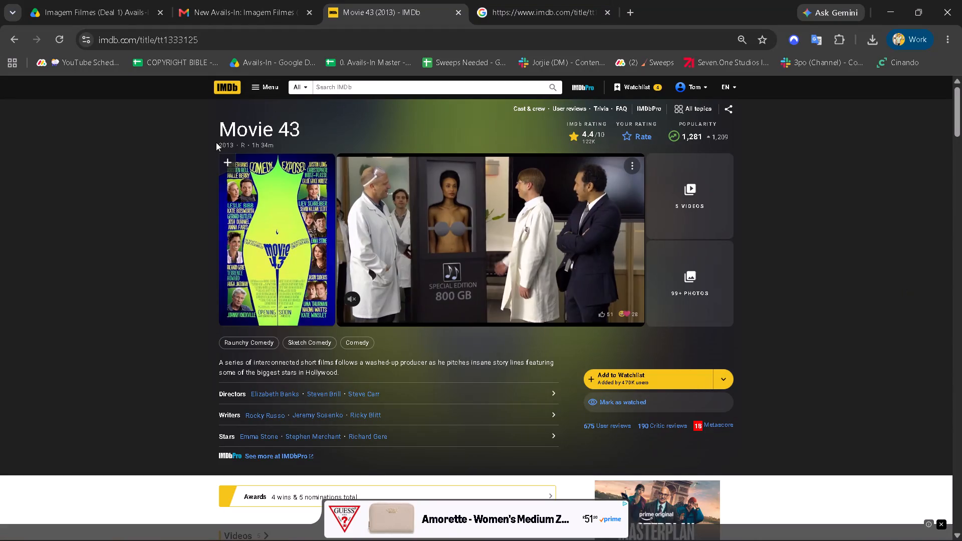
Copy the title Movie 43 from its IMDb page into the title cell of the row below Lawless.
click(240, 126)
drag(240, 126, 307, 126)
key(ctrl+c)
key(ctrl+c)
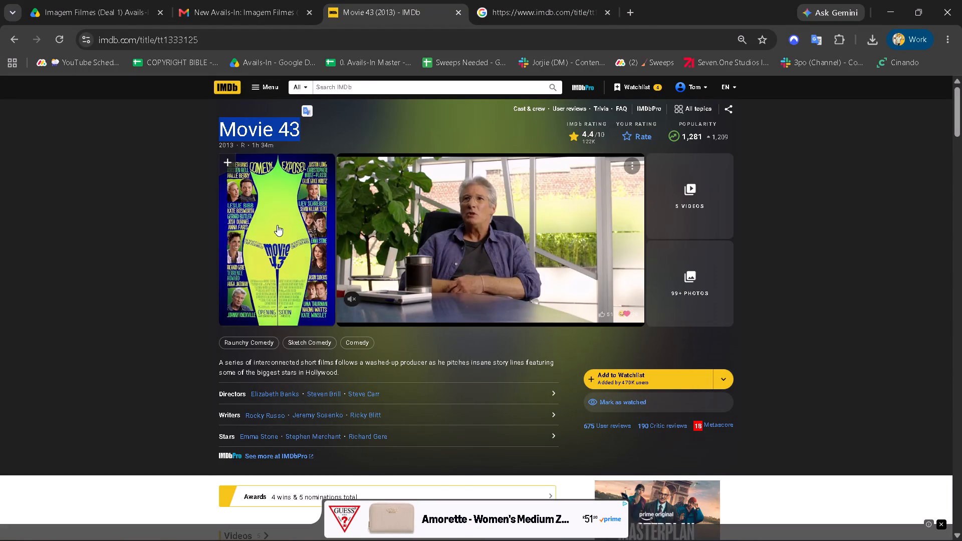
key(alt+Tab)
double_click(100, 319)
key(ctrl+v)
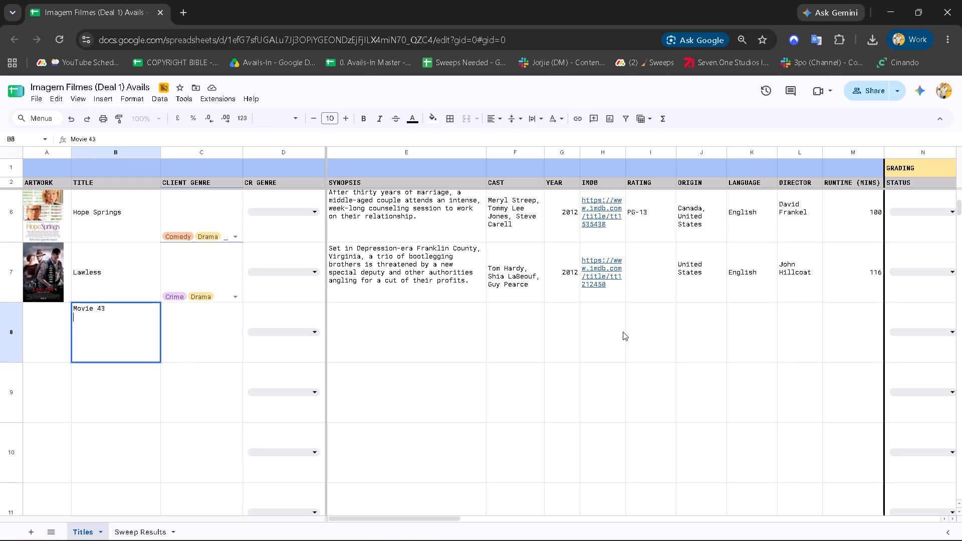
click(623, 331)
key(super+v)
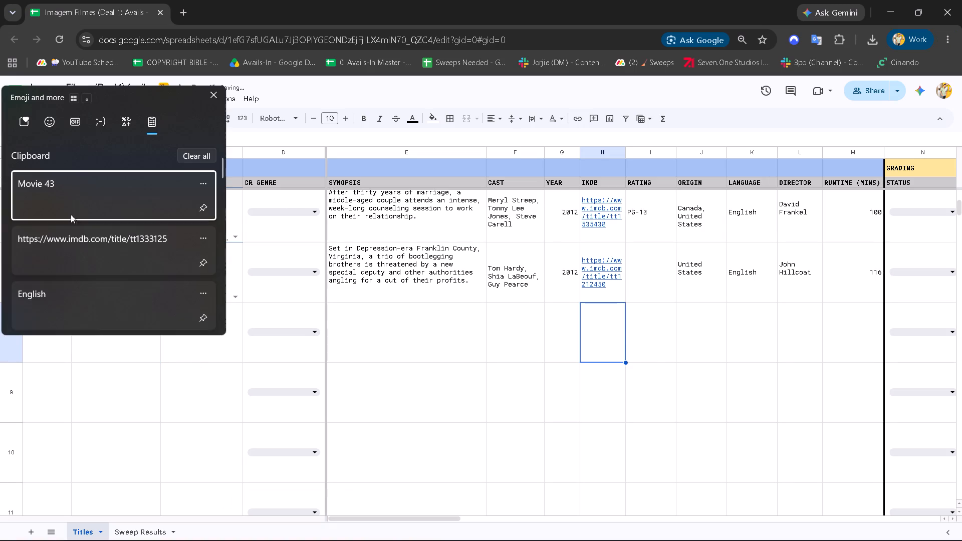
click(88, 248)
key(ctrl+v)
key(Return)
key(ctrl+v)
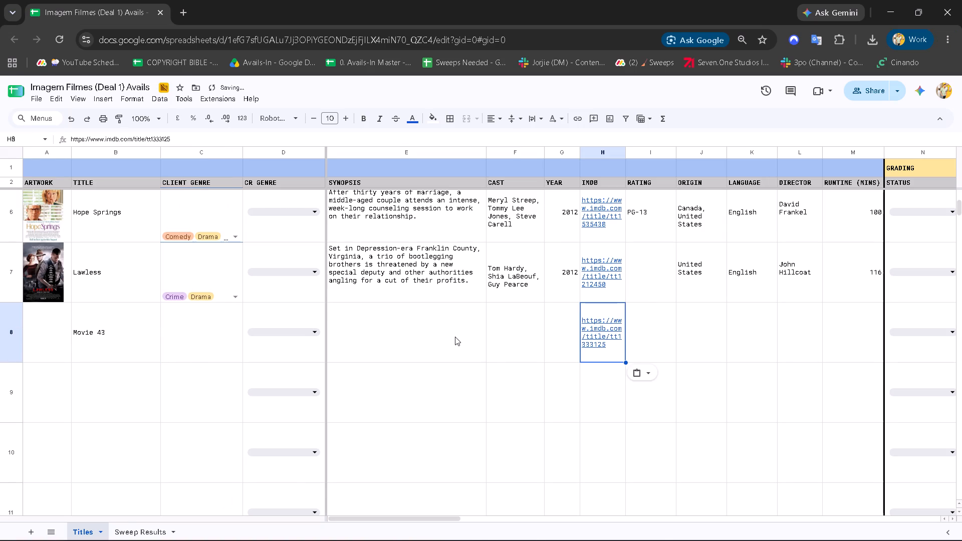
Copy the plot summary from the Movie 43 IMDb page into the row's synopsis cell.
click(455, 337)
key(alt+Tab)
click(0, 218)
triple_click(280, 368)
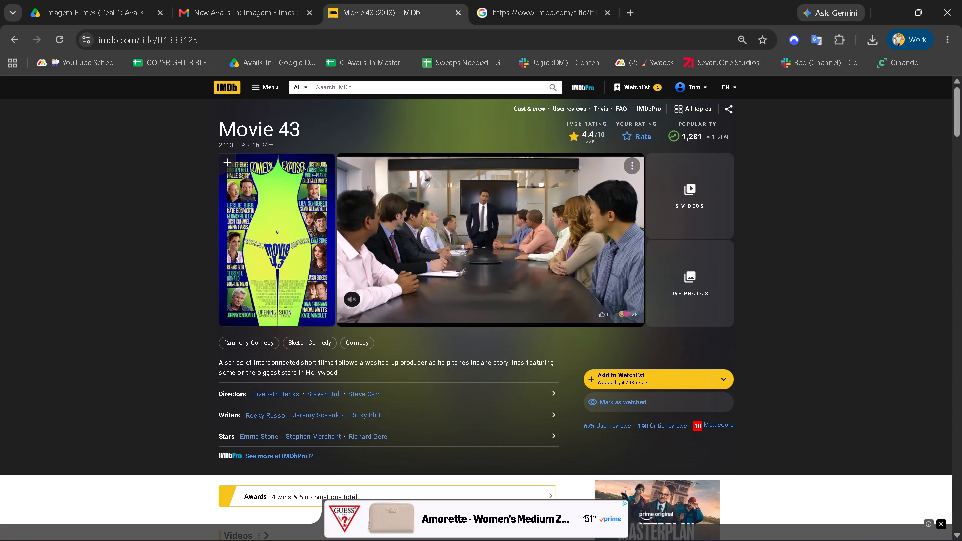
key(ctrl+c)
key(ctrl+c)
key(Tab)
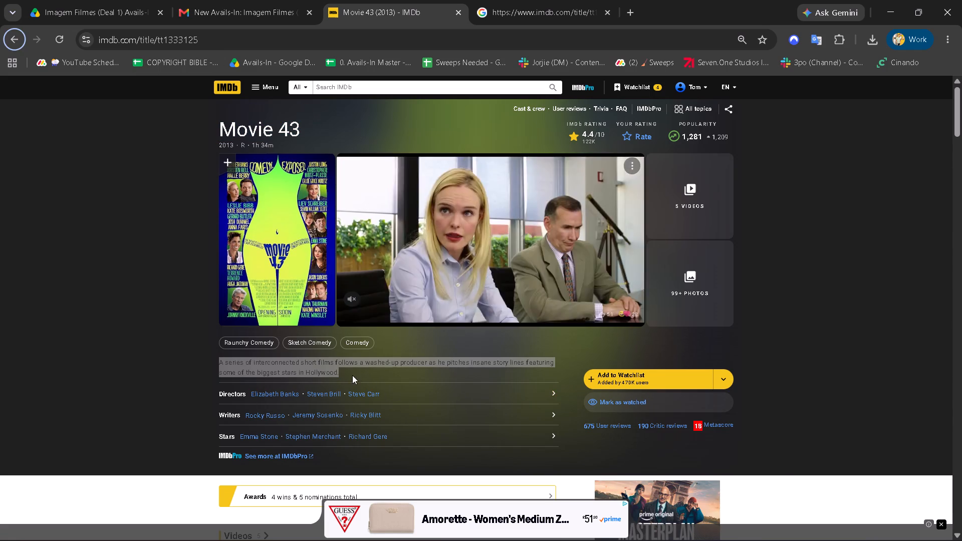
key(alt+Tab)
double_click(348, 337)
key(ctrl+v)
Duplicate the Lawless client genre cell into the Movie 43 row, clear its copied genres, and choose Comedy.
click(209, 328)
click(216, 279)
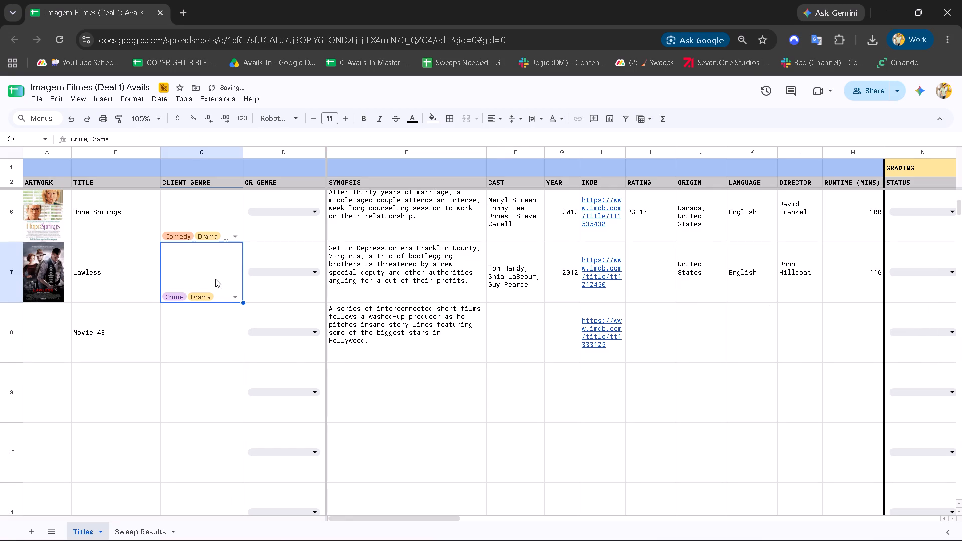
key(ctrl+c)
key(ctrl+c)
click(203, 330)
key(ctrl+v)
click(201, 338)
key(BackSpace)
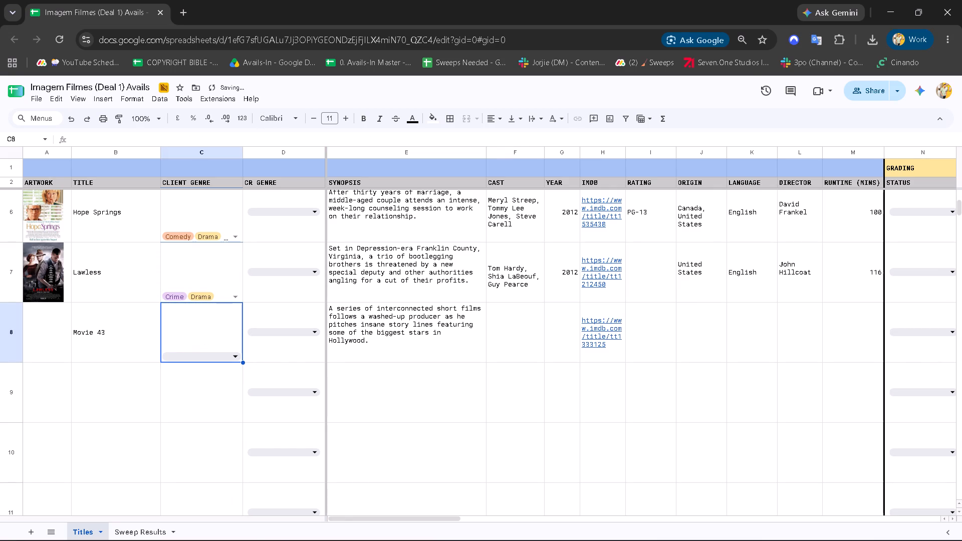
key(c)
click(188, 418)
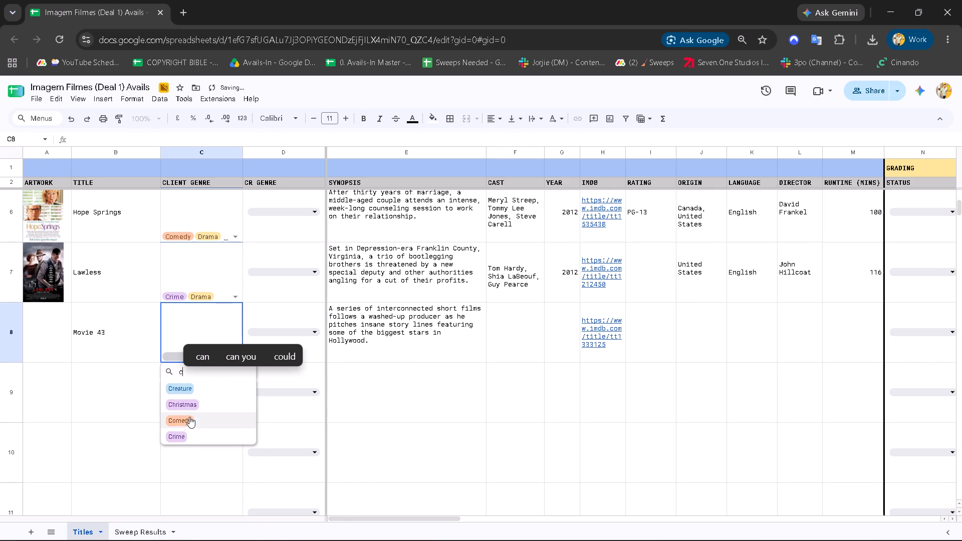
click(442, 315)
Copy the stars Emma Stone, Stephen Merchant and Richard Gere from IMDb into the Movie 43 cast cell.
click(524, 313)
key(alt+Tab)
click(0, 337)
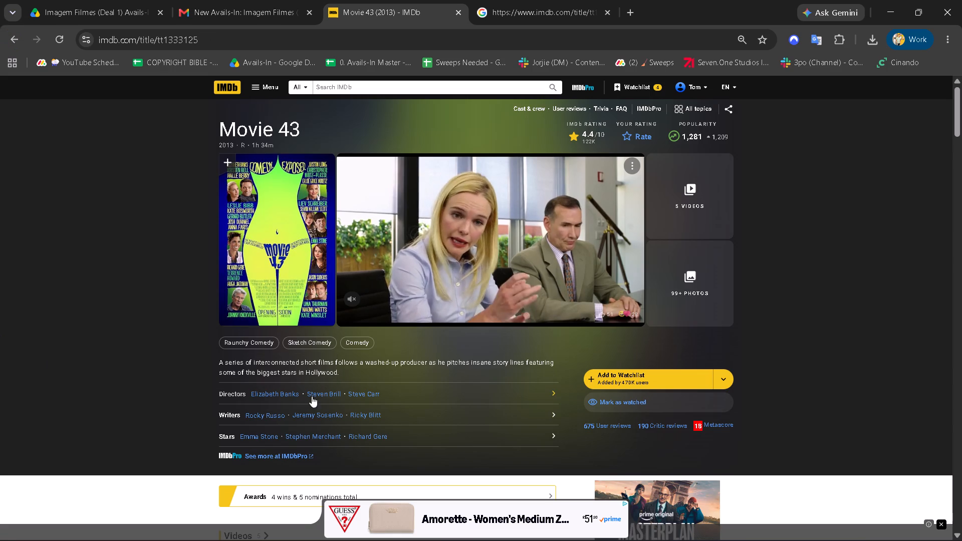
drag(562, 434, 250, 437)
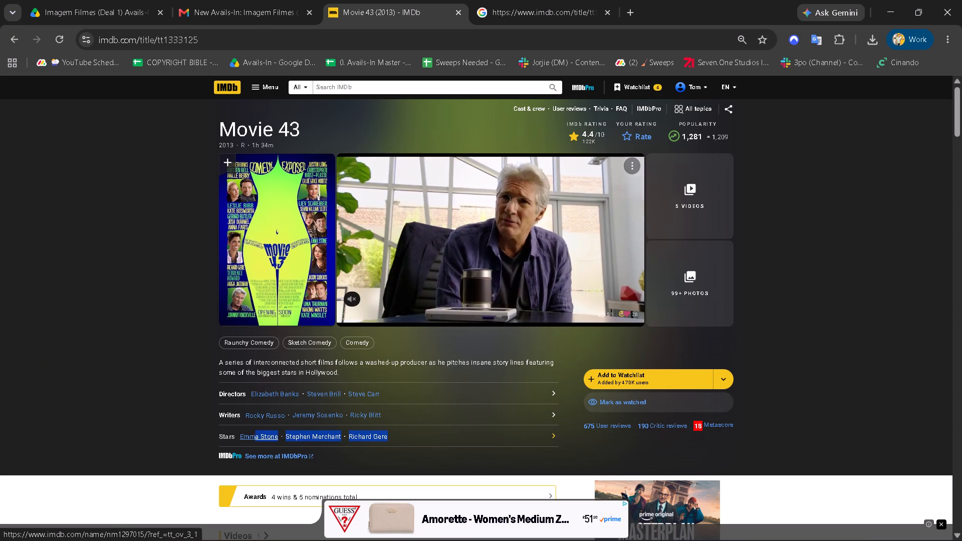
drag(250, 437, 246, 437)
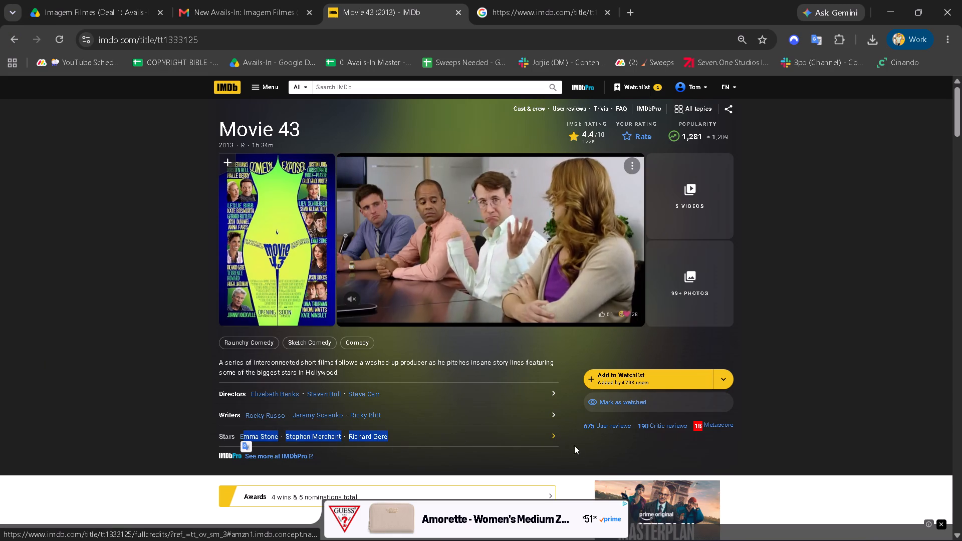
drag(566, 435, 282, 435)
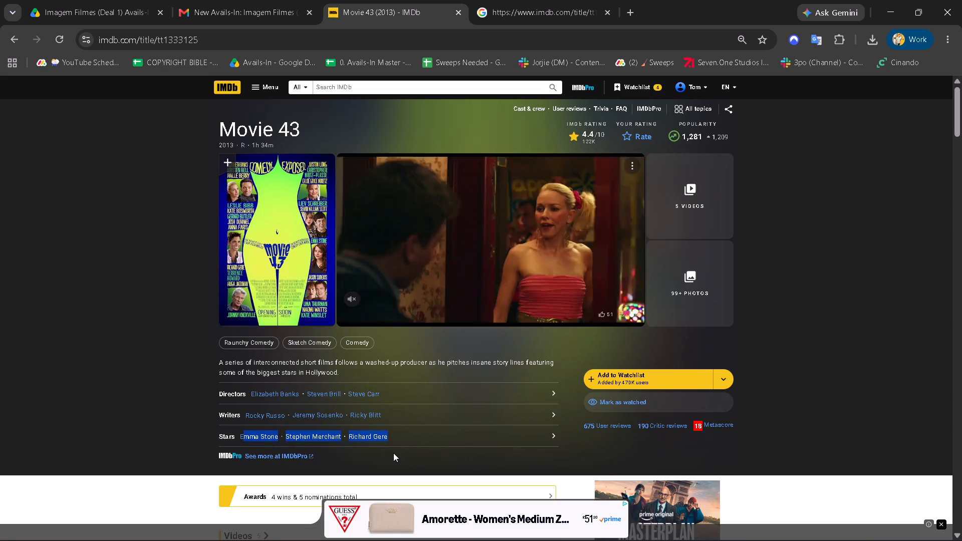
key(ctrl+shift+Left)
key(ctrl+c)
key(ctrl+c)
key(ctrl+c)
key(alt+Tab)
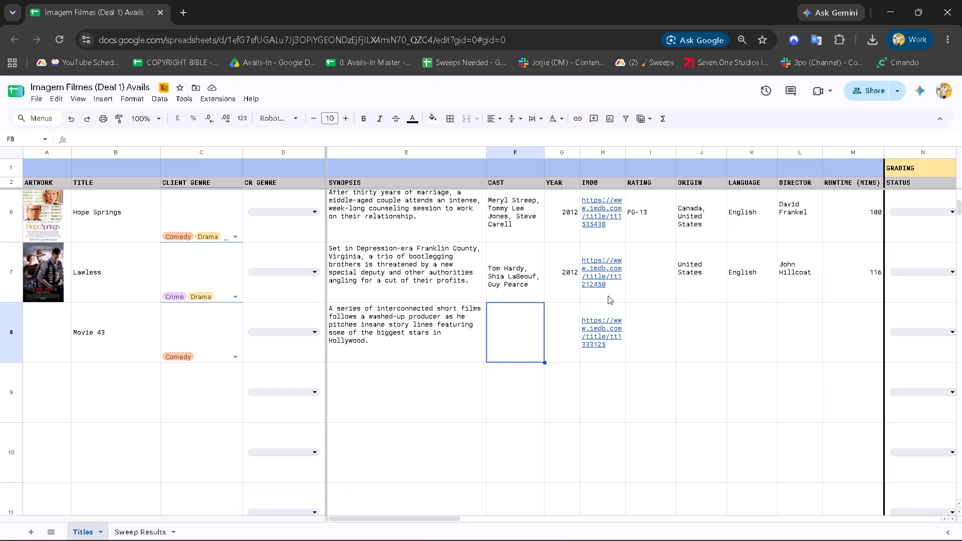
double_click(522, 329)
key(ctrl+v)
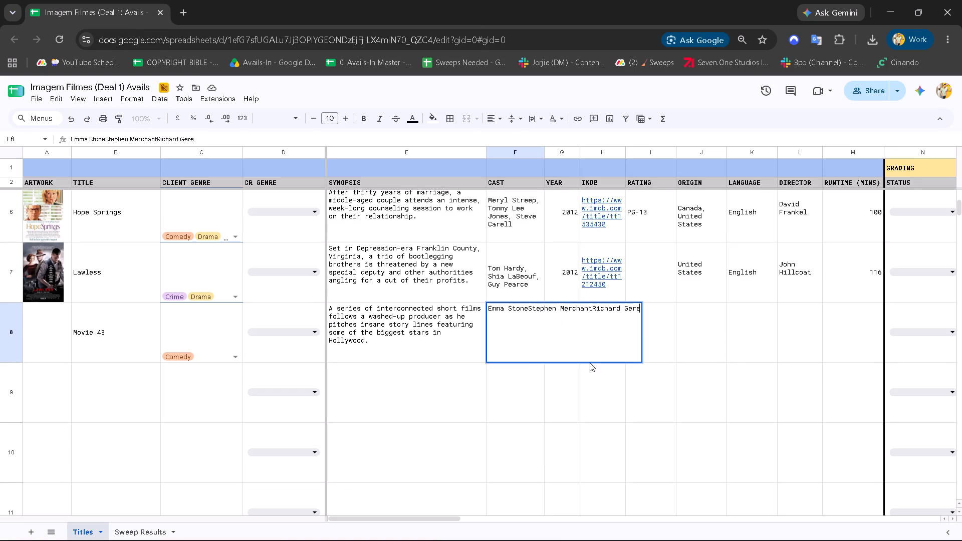
Separate the three names in the Movie 43 cast cell with commas and spaces.
click(529, 304)
key(comma)
key(space)
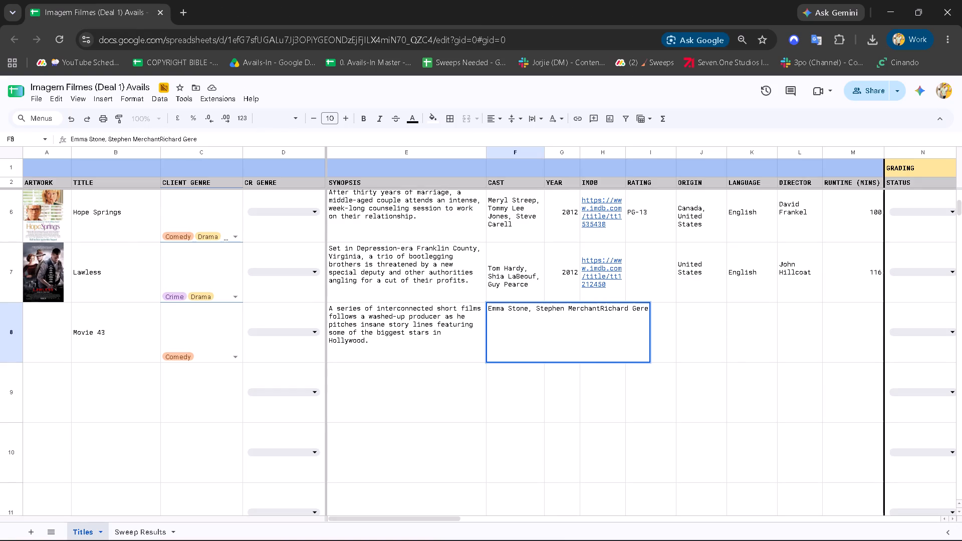
click(598, 310)
key(Right)
key(comma)
key(space)
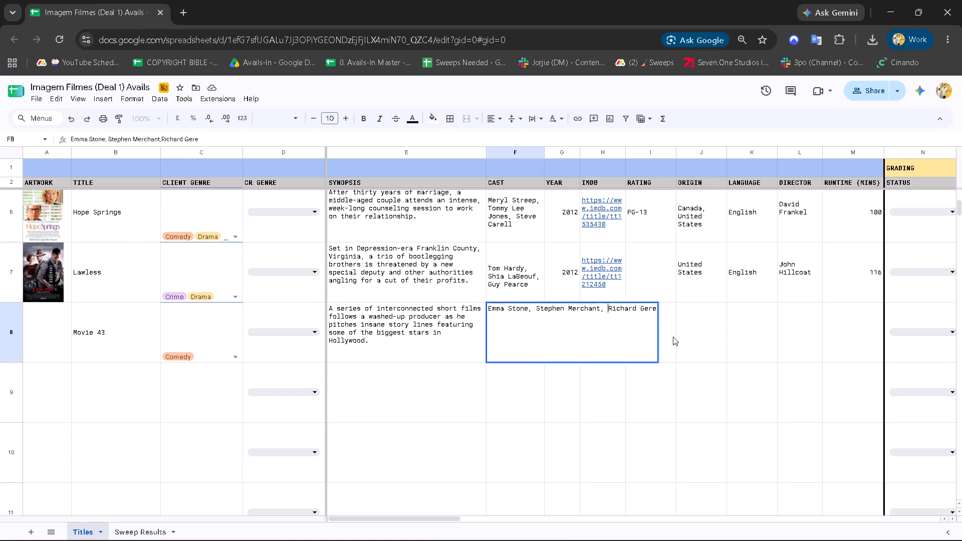
click(759, 329)
Copy the directors Elizabeth Banks, Steven Brill and Steve Carr from IMDb into the Movie 43 director cell.
click(798, 331)
key(alt+Tab)
click(0, 327)
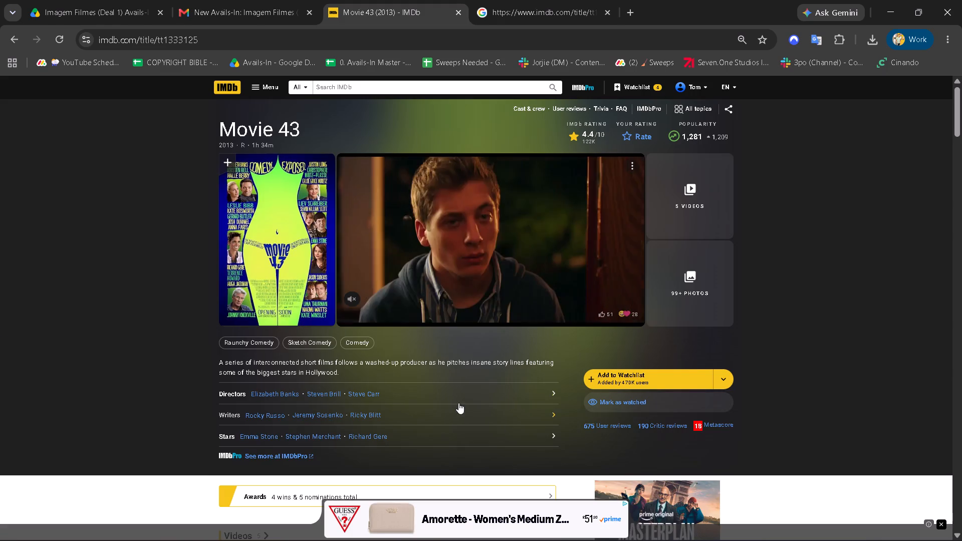
drag(566, 394, 251, 397)
key(ctrl+c)
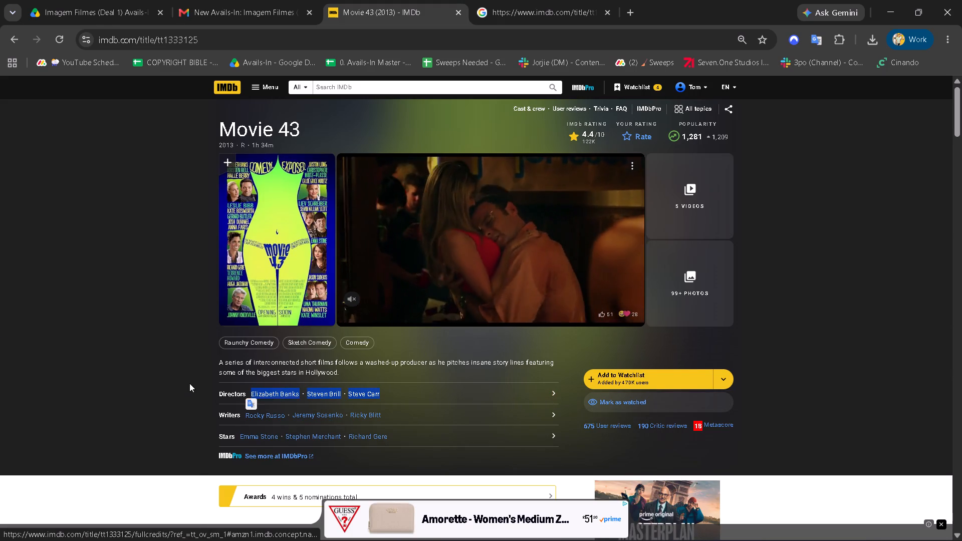
key(ctrl+c)
key(ctrl+c)
click(176, 372)
key(alt+Tab)
double_click(801, 337)
key(ctrl+v)
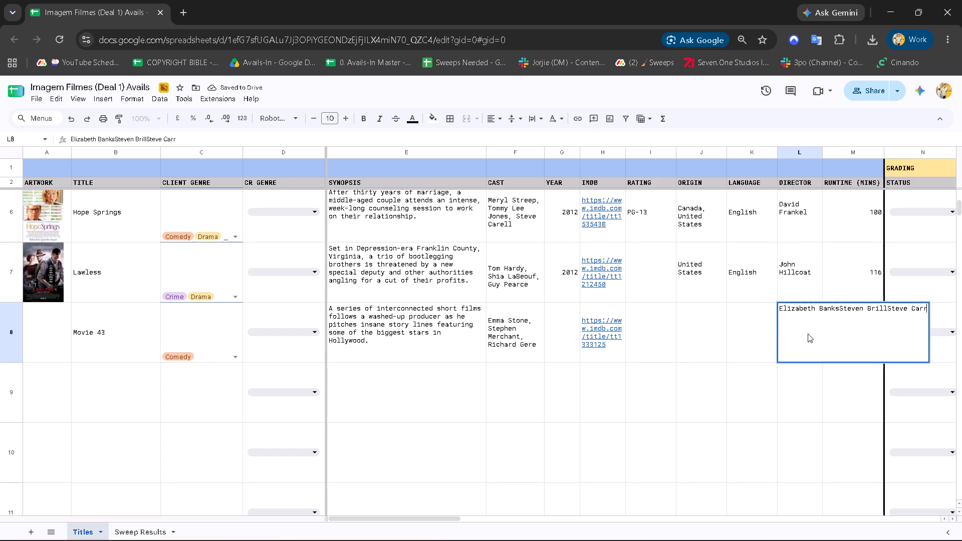
Separate the three names in the Movie 43 director cell with commas and spaces.
click(840, 311)
key(comma)
key(space)
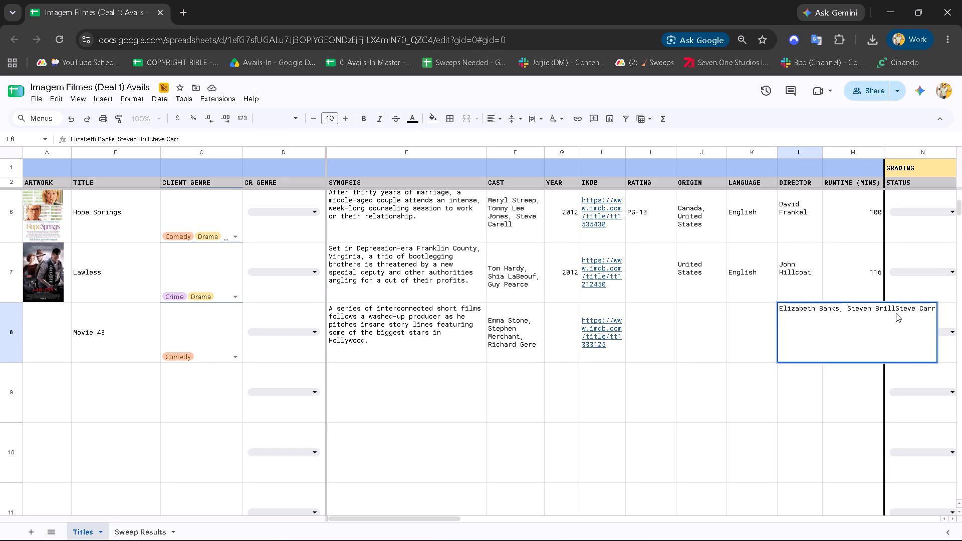
click(896, 305)
text(,)
key(space)
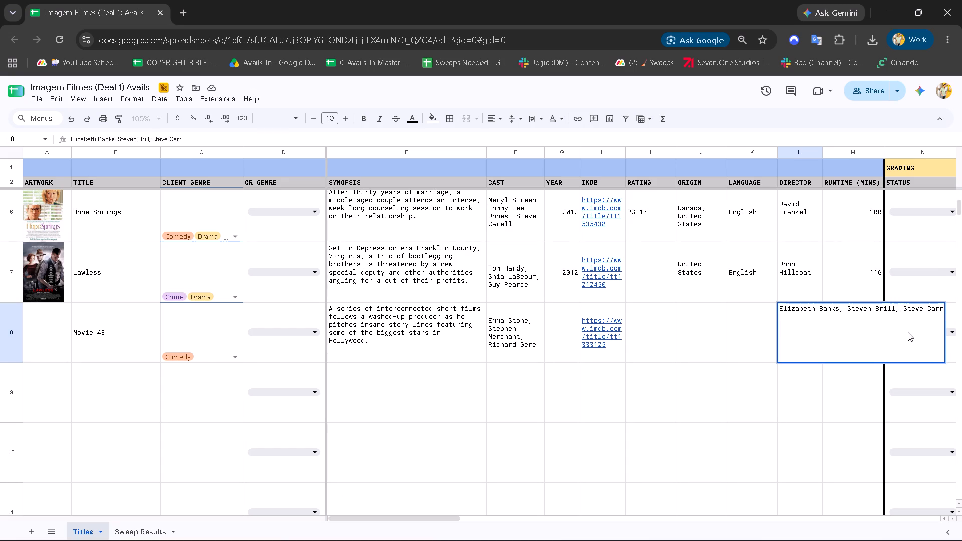
click(751, 339)
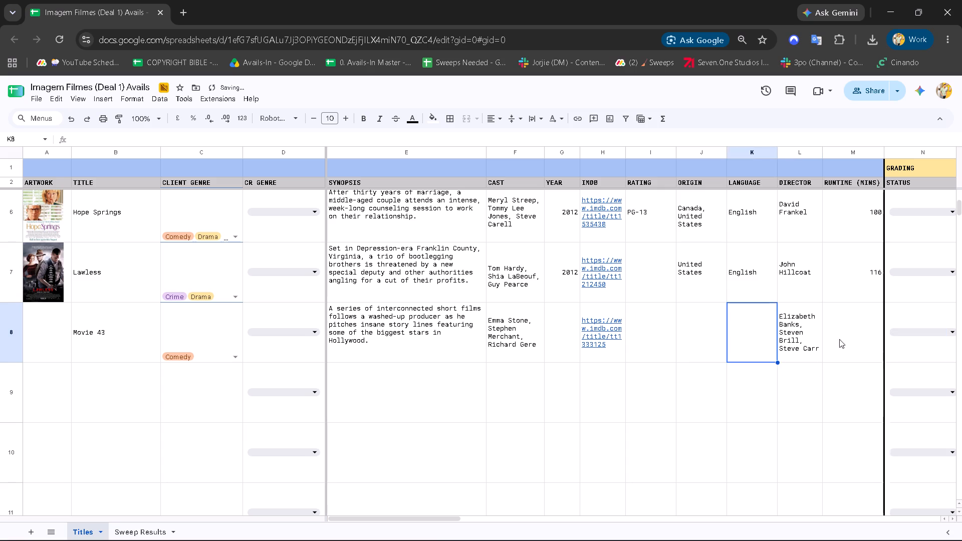
Check the country of origin and language in the Movie 43 IMDb details.
click(849, 333)
key(alt+Tab)
click(0, 350)
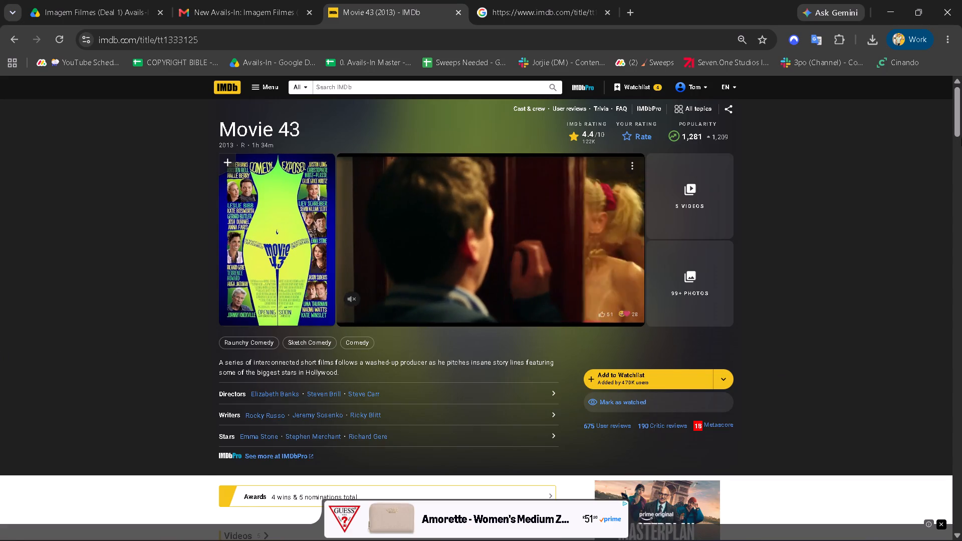
drag(961, 116, 961, 441)
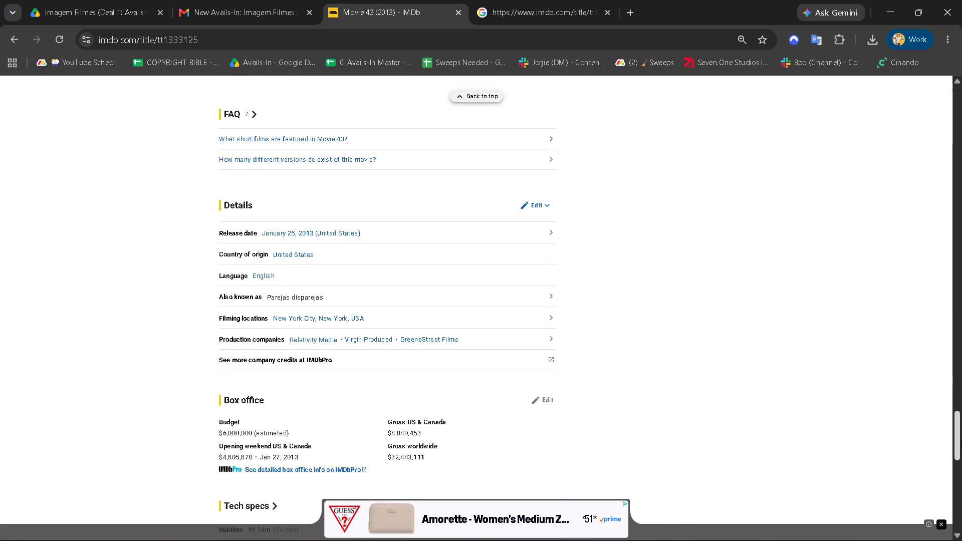
drag(961, 441, 960, 42)
click(110, 320)
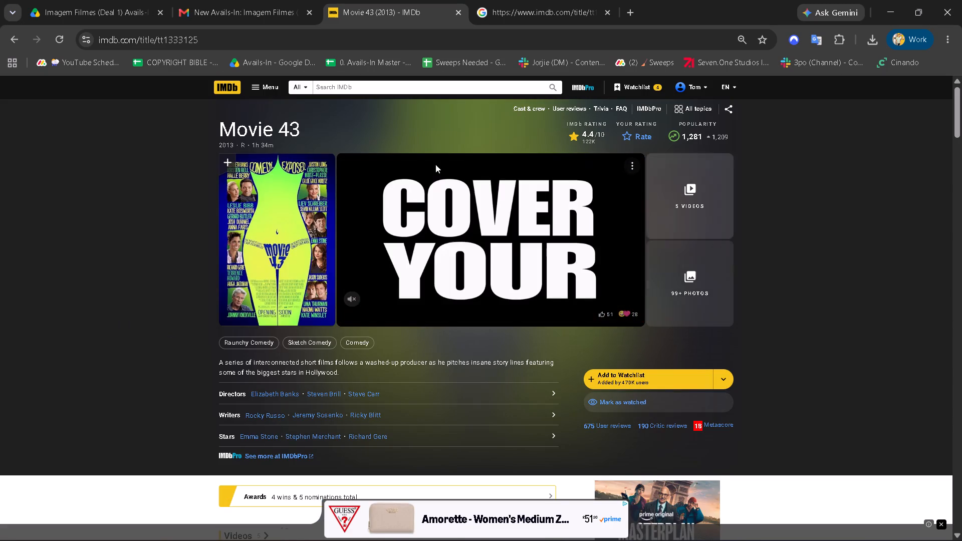
key(ctrl+Tab)
click(334, 0)
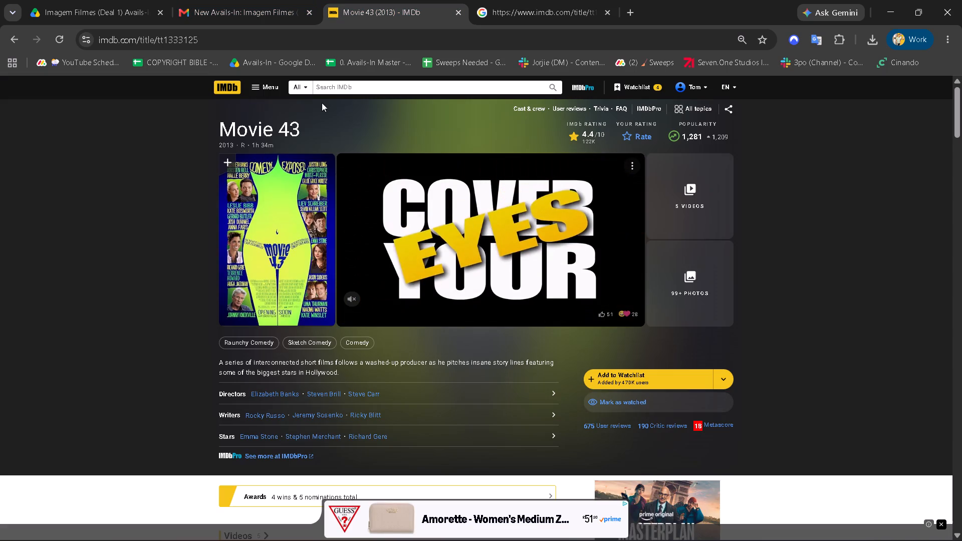
click(279, 43)
key(ctrl+c)
key(ctrl+c)
key(ctrl+c)
click(593, 0)
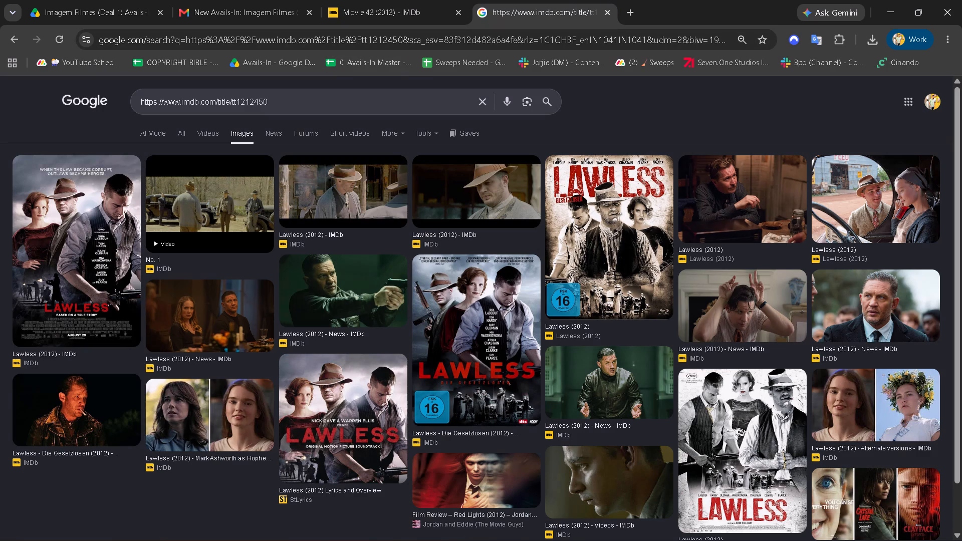
triple_click(321, 109)
key(ctrl+v)
key(Return)
Enter the year 2013 and the rating R in the Movie 43 row.
key(alt+Tab)
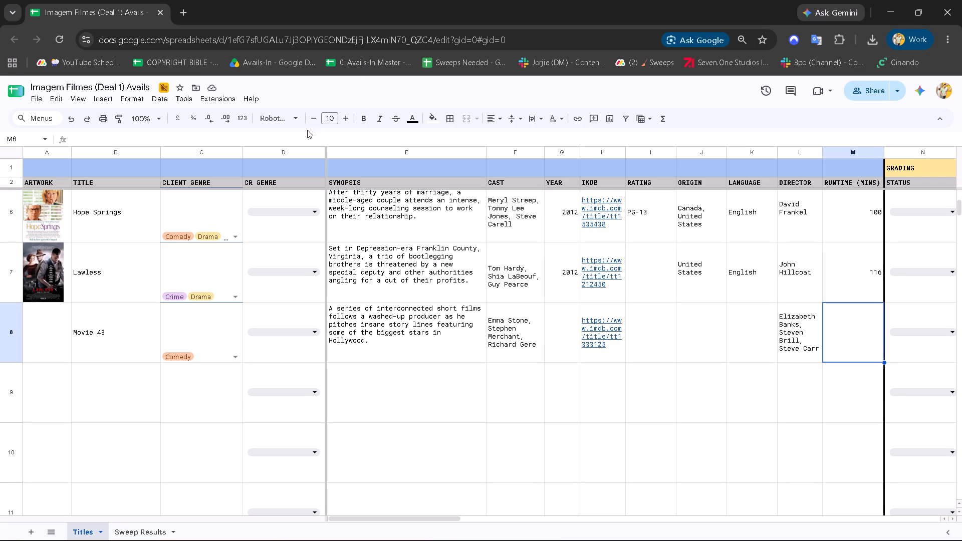
click(554, 323)
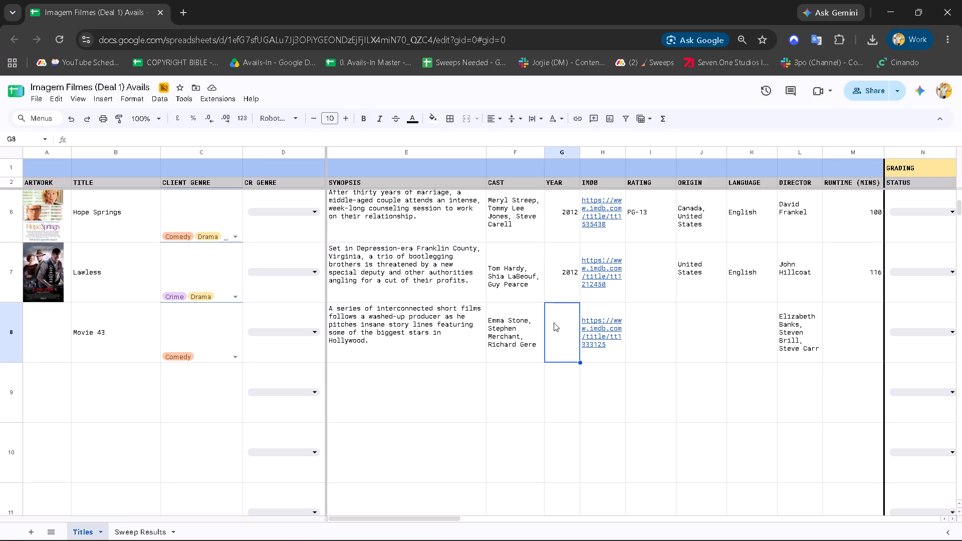
text(2013)
key(Tab)
key(Tab)
key(shift+r)
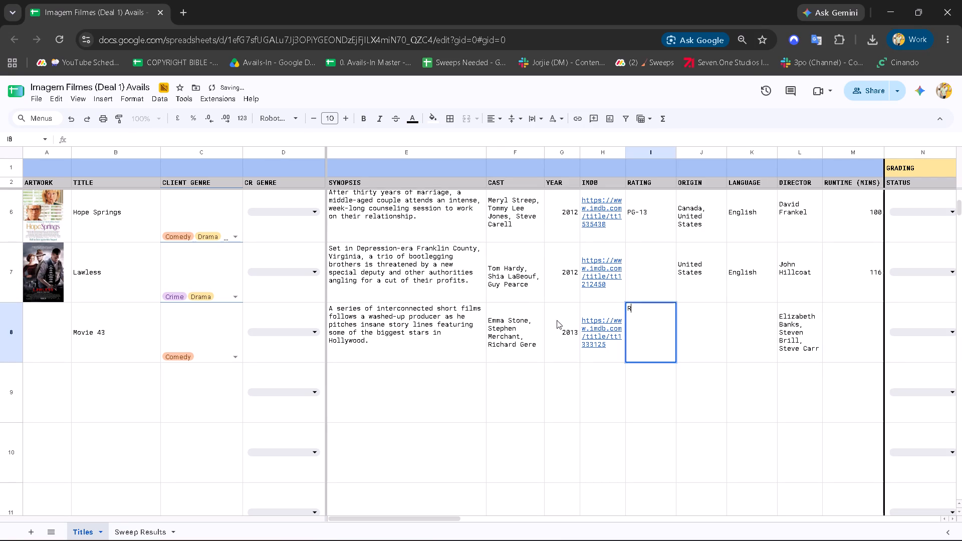
Fill in the missing rating R for the Lawless row.
click(645, 246)
key(shift+r)
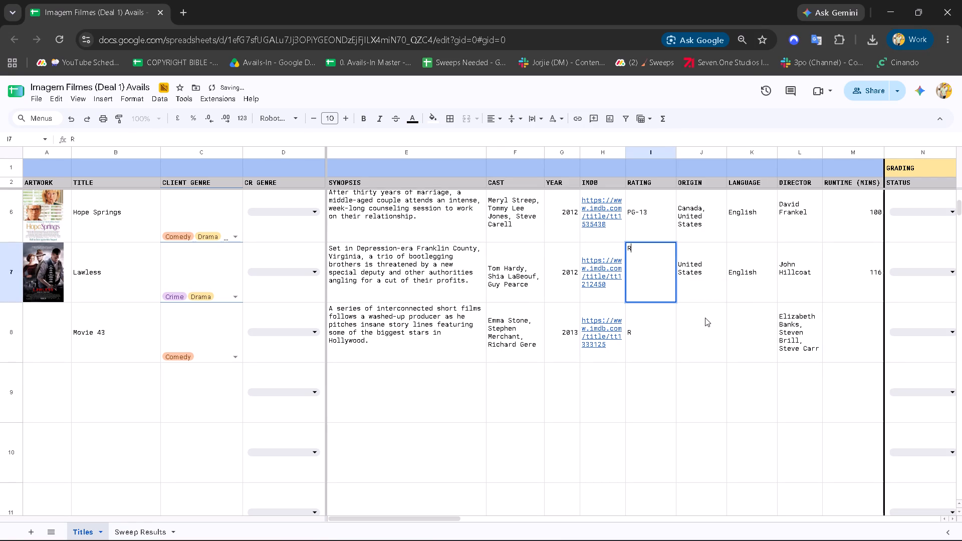
click(694, 325)
Save the Movie 43 IMDb poster from the Google image results under its default file name.
key(alt+Tab)
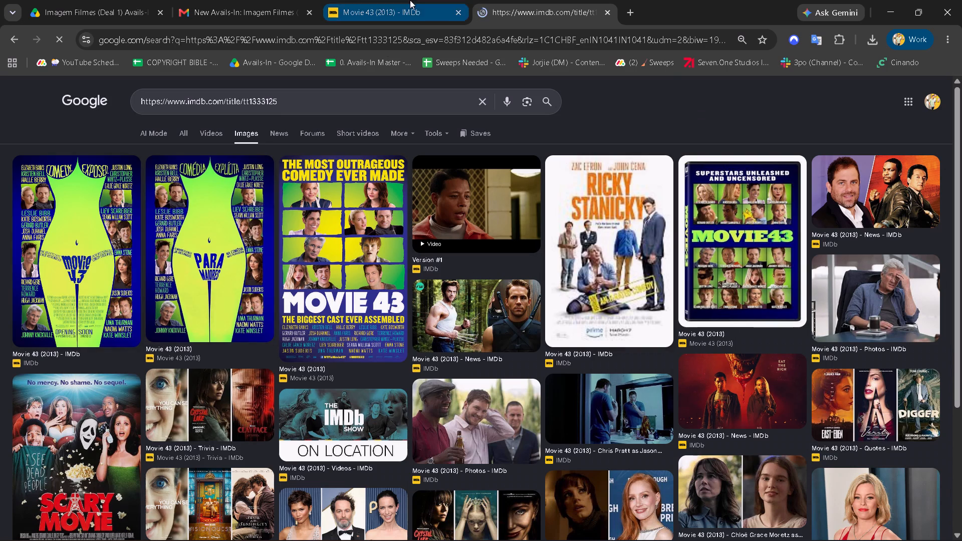
right_click(98, 227)
click(177, 422)
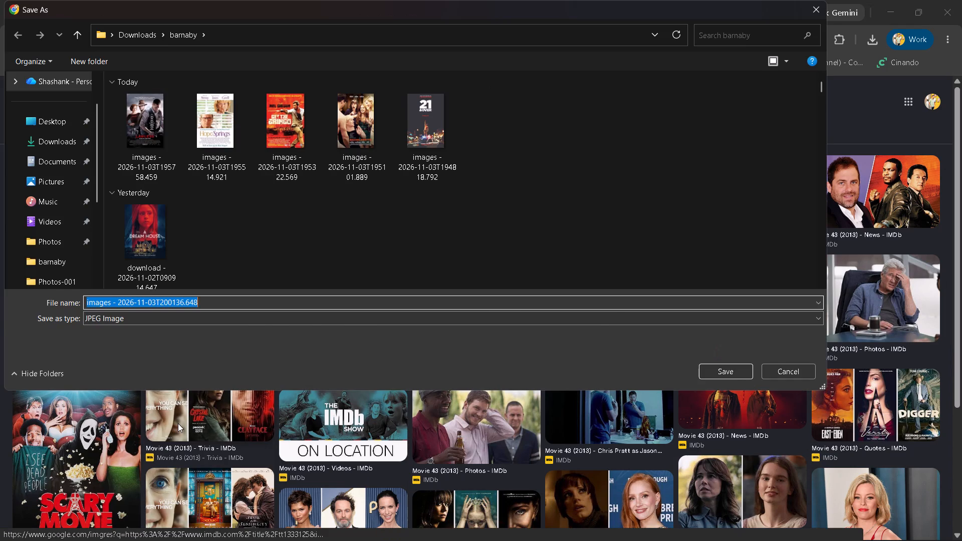
key(Return)
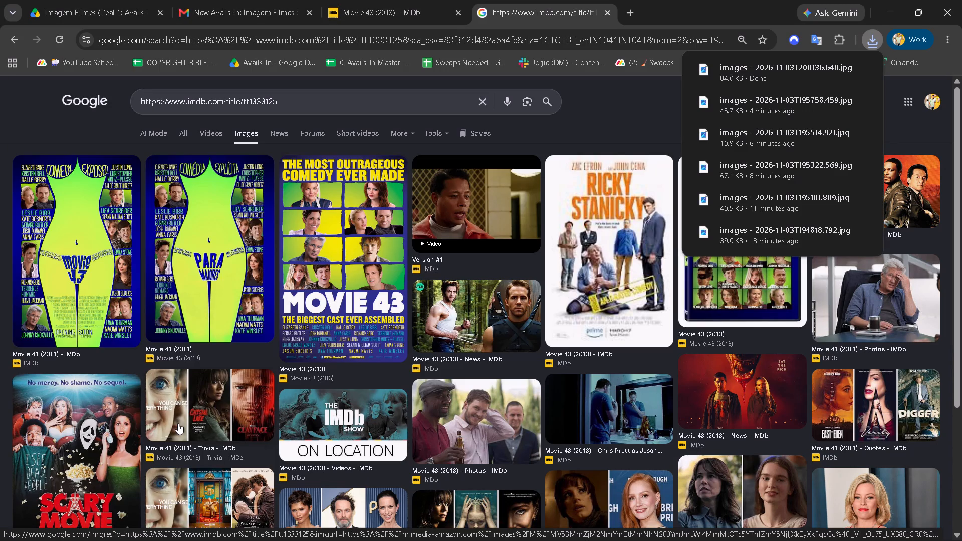
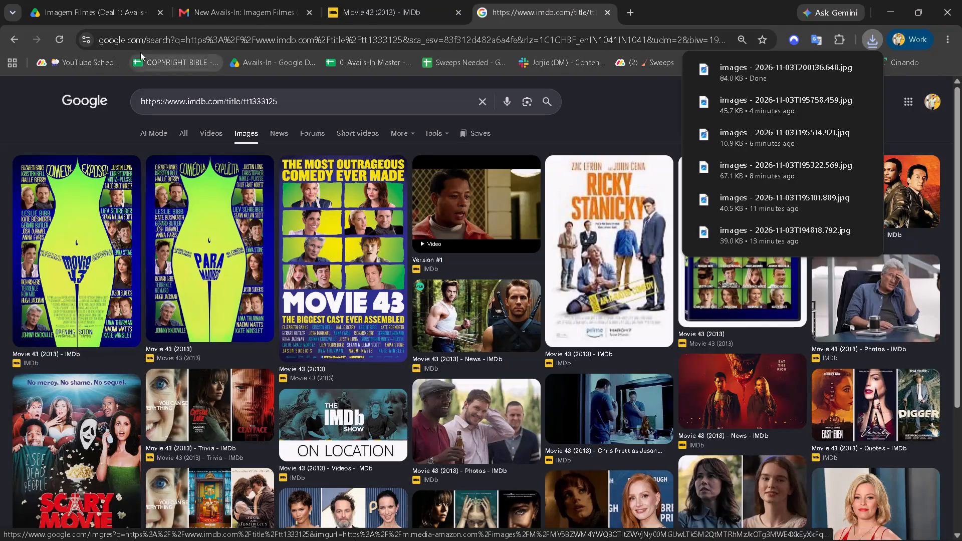
Enter the Movie 43 runtime of 94 minutes from its IMDb page in the avails sheet.
click(379, 0)
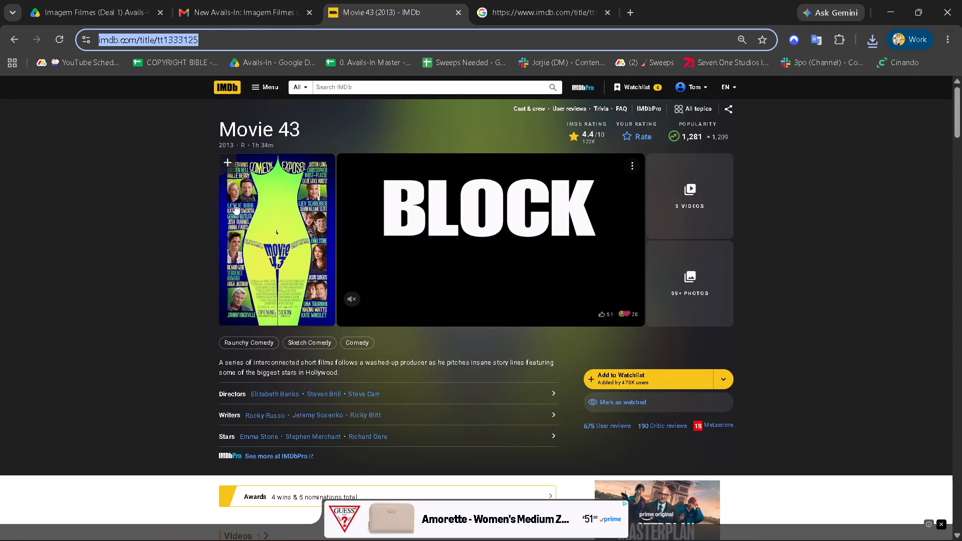
key(alt+Tab)
click(843, 337)
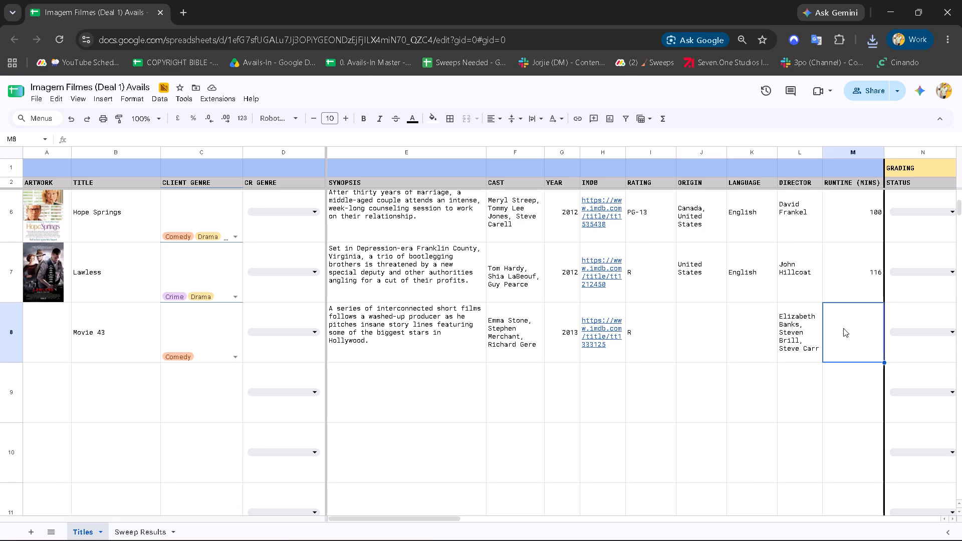
text(94)
key(Return)
Look up Movie 43's country of origin and language in the Details section of its IMDb page.
key(alt+Tab)
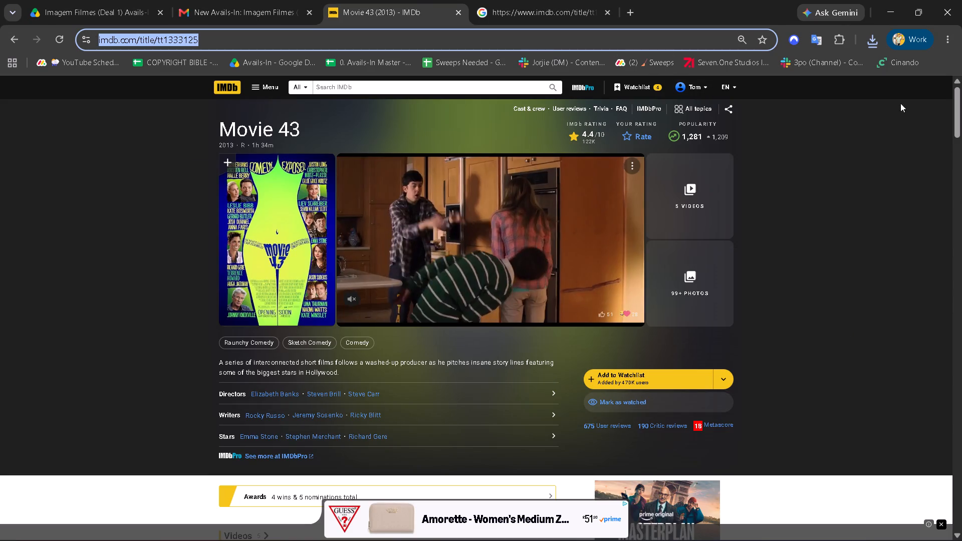
drag(961, 115, 961, 441)
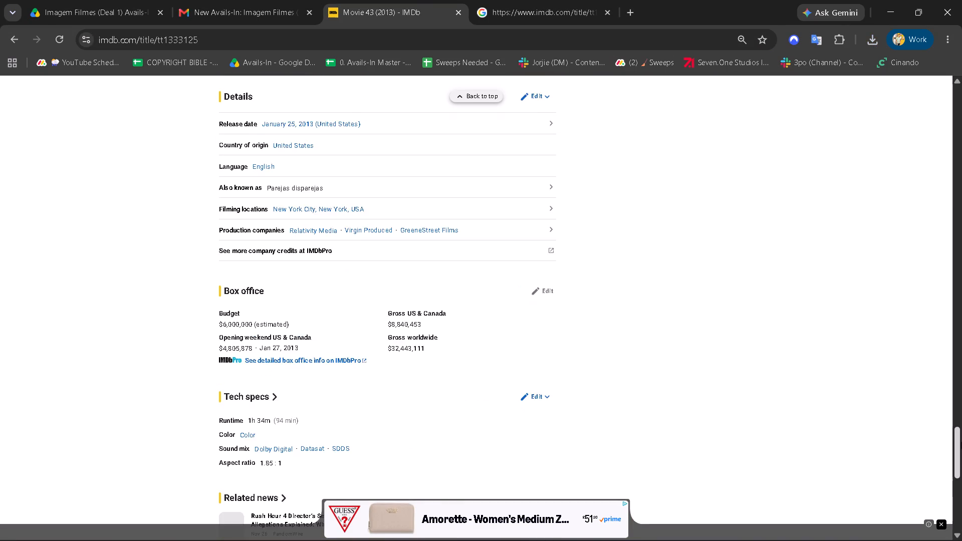
drag(961, 441, 961, 434)
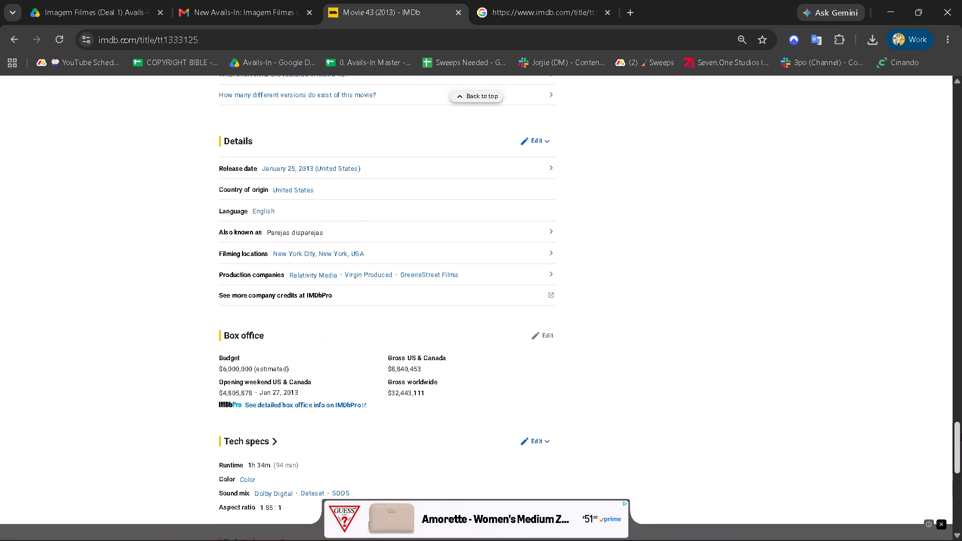
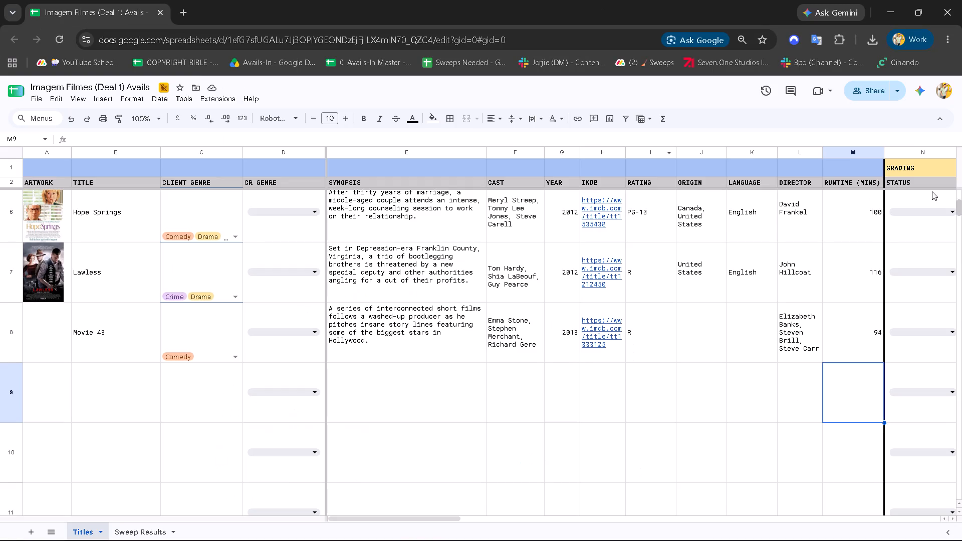
Copy the origin and language, United States and English, from the Lawless row into the Movie 43 row.
drag(705, 291, 746, 286)
key(ctrl+c)
key(ctrl+c)
click(709, 334)
key(ctrl+v)
ctrl+click(656, 335)
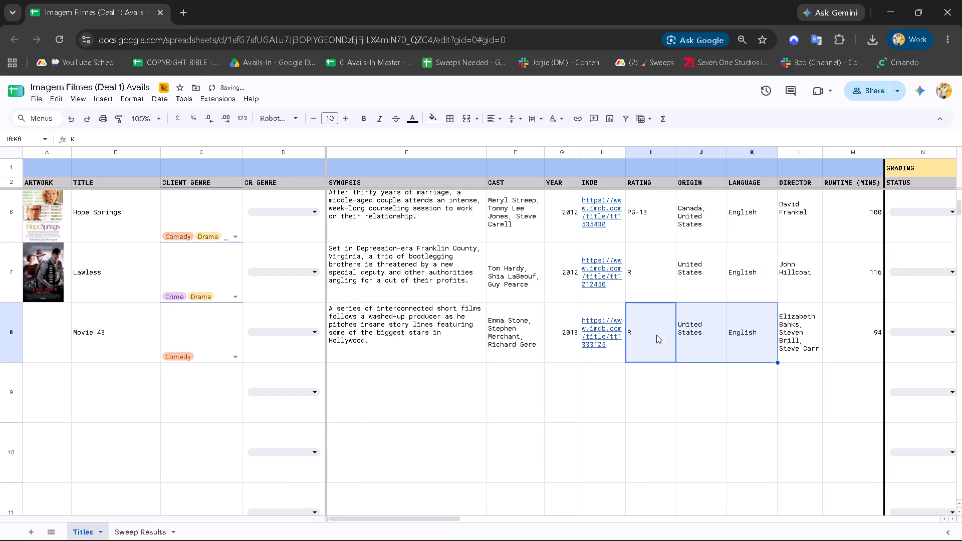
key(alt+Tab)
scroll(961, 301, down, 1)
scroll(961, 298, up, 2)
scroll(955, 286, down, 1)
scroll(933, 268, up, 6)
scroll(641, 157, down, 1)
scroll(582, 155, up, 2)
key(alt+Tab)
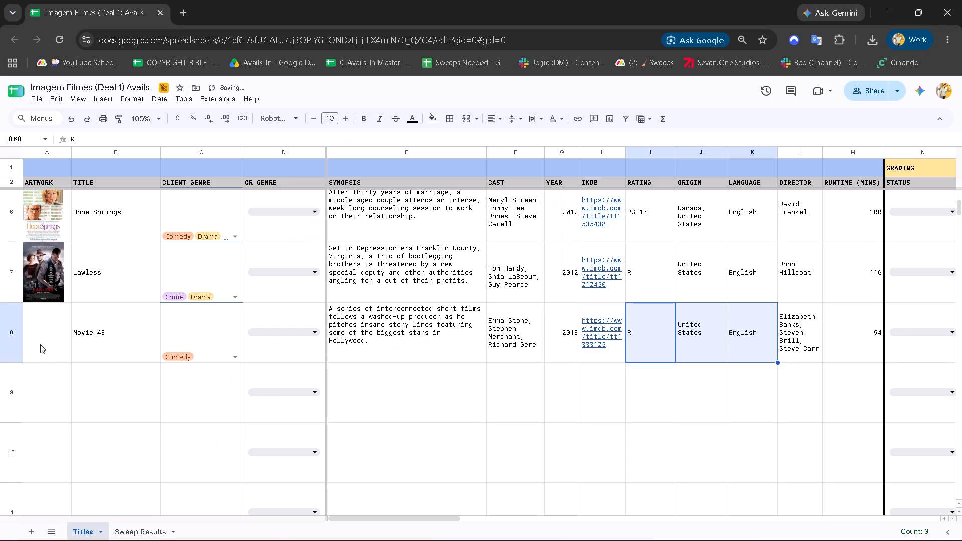
Upload the downloaded Movie 43 poster as an image in the artwork cell of the Movie 43 row.
click(51, 341)
click(102, 98)
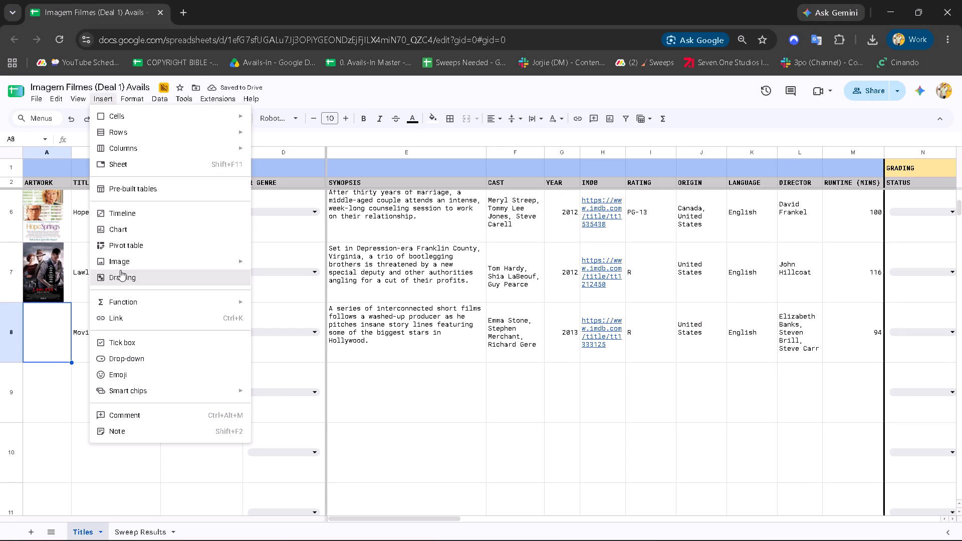
click(122, 259)
click(354, 271)
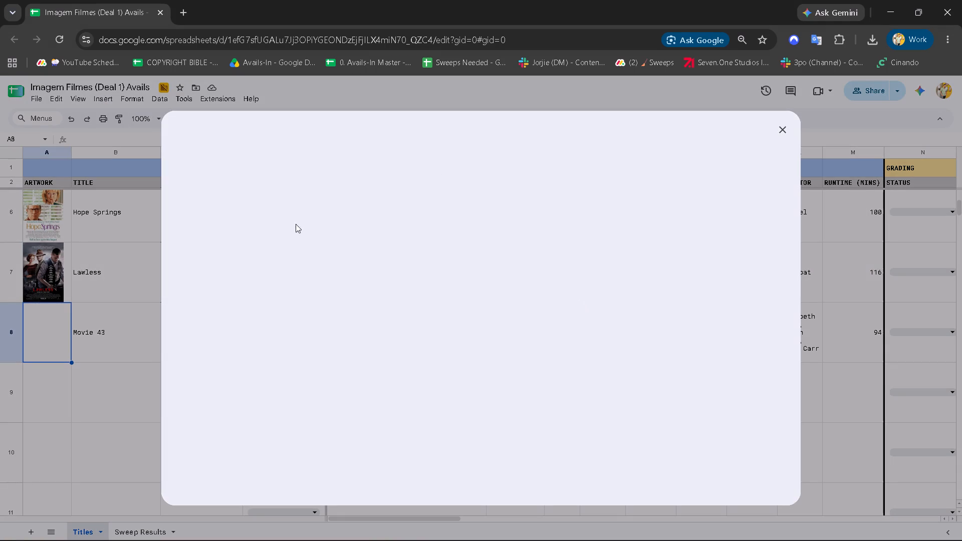
click(214, 254)
click(205, 242)
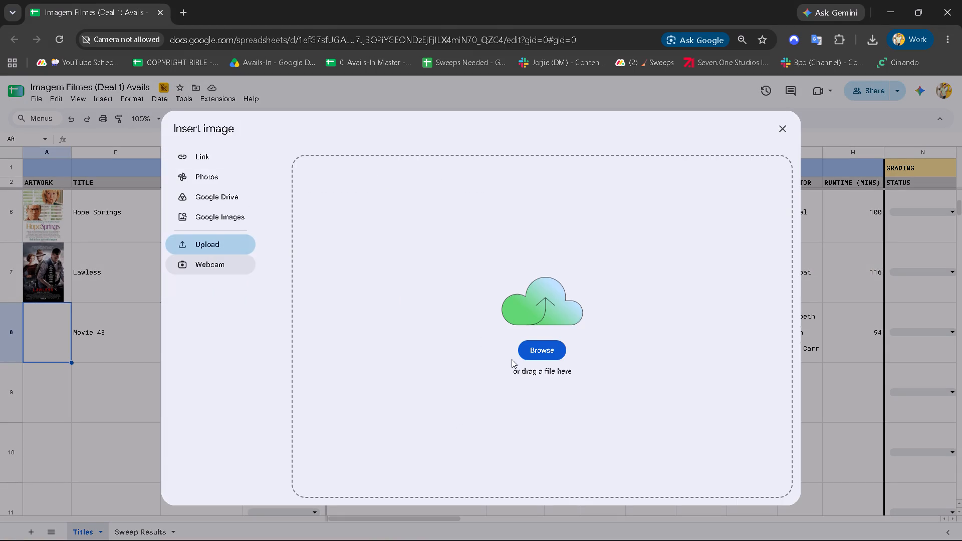
click(540, 356)
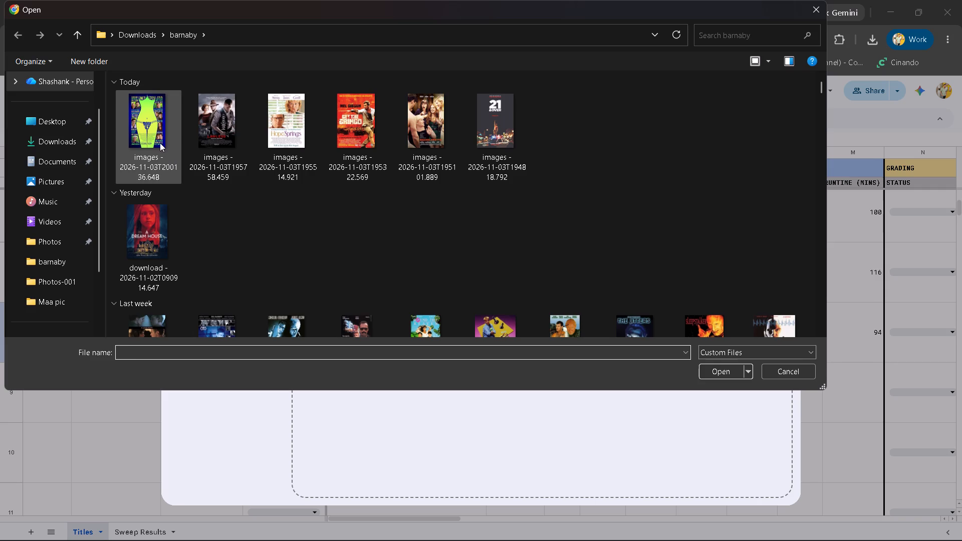
click(155, 142)
key(Return)
Open the IMDb link for title 7, Outcast, from the avails email and close the Movie 43 IMDb page.
key(alt+Tab)
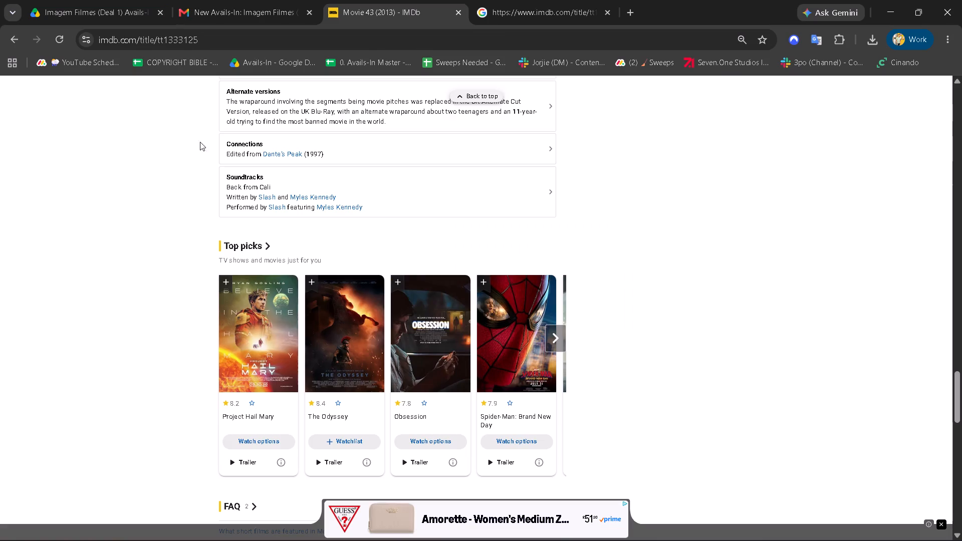
click(222, 0)
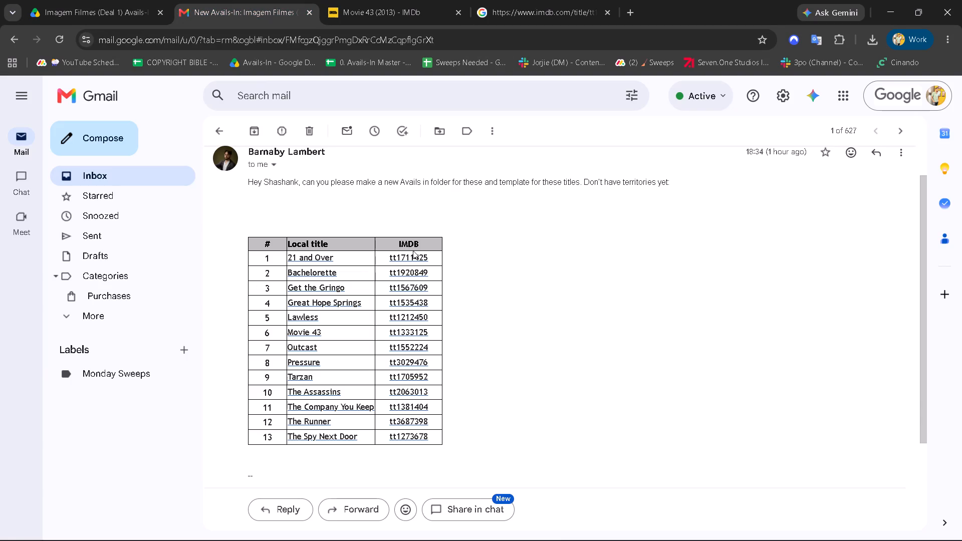
click(408, 346)
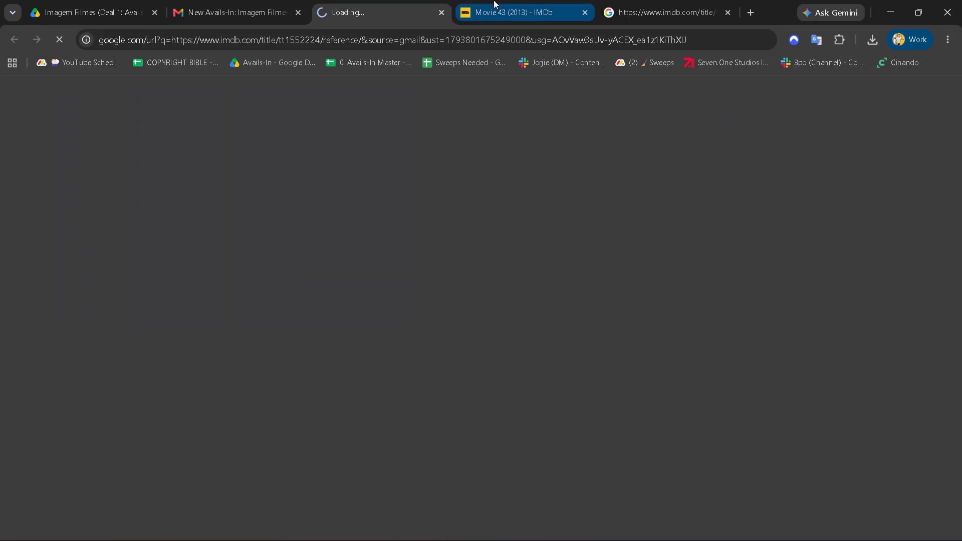
click(494, 0)
key(ctrl+w)
drag(367, 0, 367, 9)
key(alt+Tab)
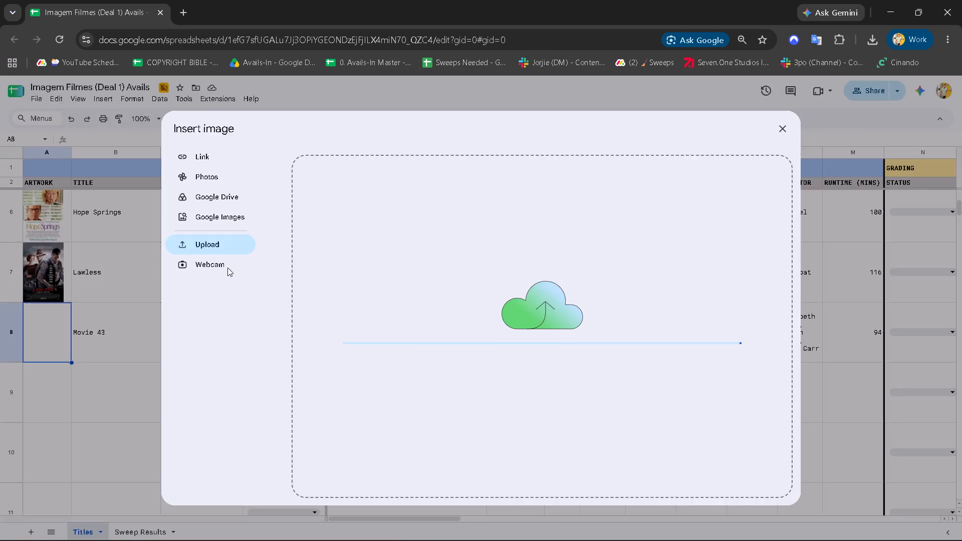
click(586, 384)
key(alt+Tab)
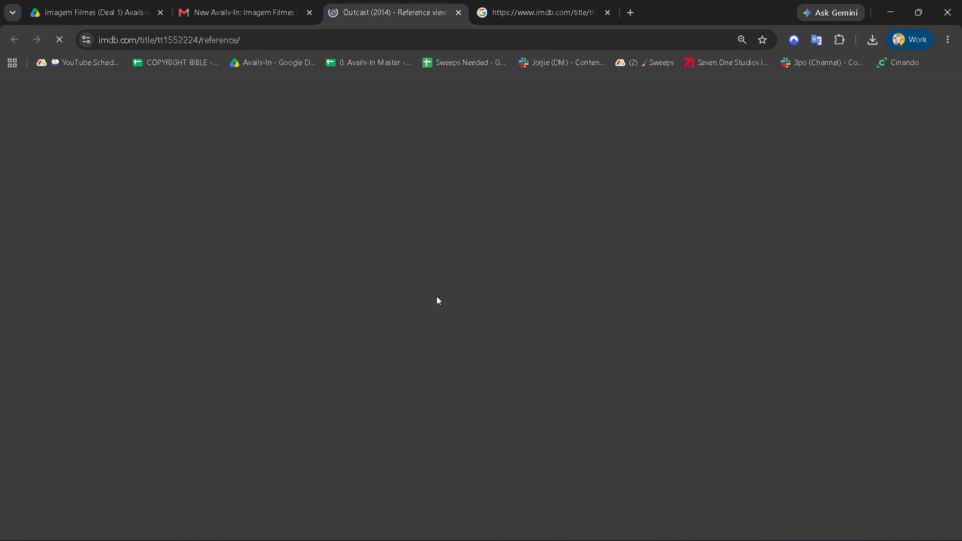
click(189, 37)
drag(189, 37, 0, 44)
key(ctrl+c)
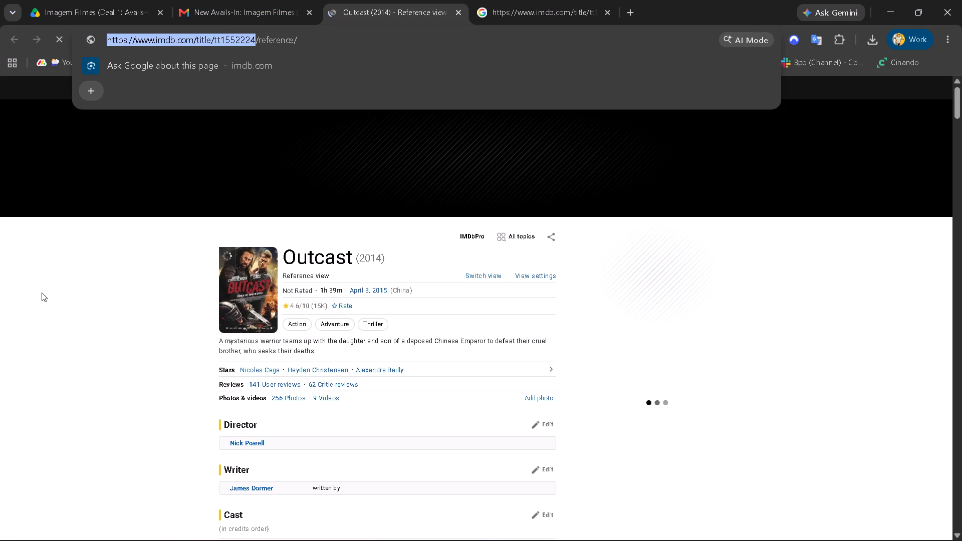
key(ctrl+c)
click(21, 305)
key(alt+Tab)
key(ctrl+v)
click(442, 394)
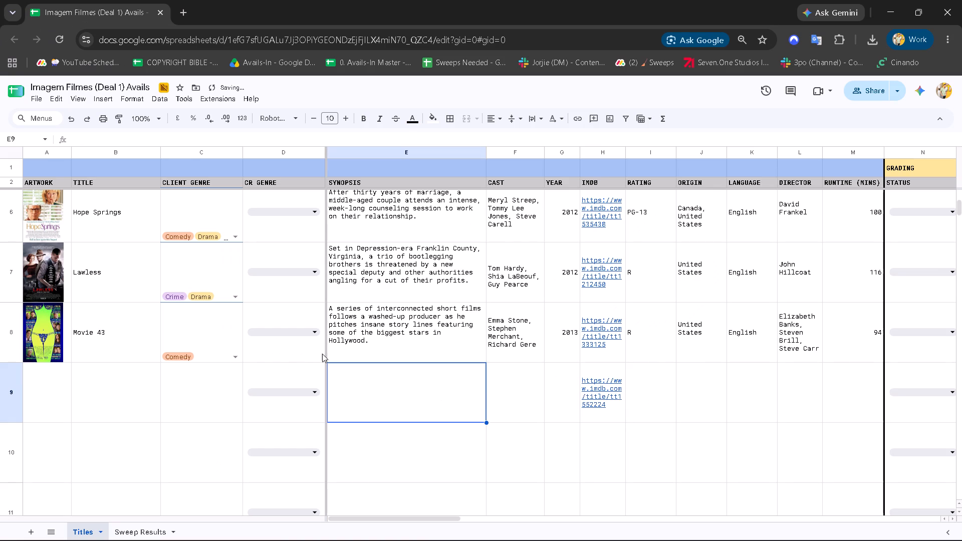
Copy Movie 43's client genre cell into row 9 and clear its value so an empty dropdown is left.
click(101, 393)
click(185, 332)
key(ctrl+c)
key(ctrl+c)
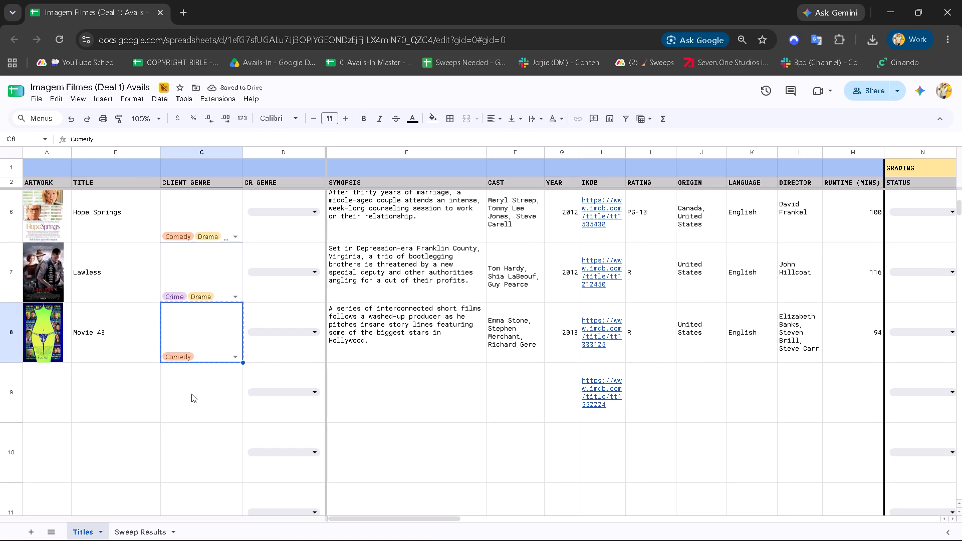
click(191, 394)
key(ctrl+v)
click(190, 397)
key(BackSpace)
Paste the client genre dropdown into rows 9 to 11 and clear the copied Comedy values.
scroll(185, 393, down, 4)
scroll(197, 396, up, 1)
scroll(199, 396, down, 2)
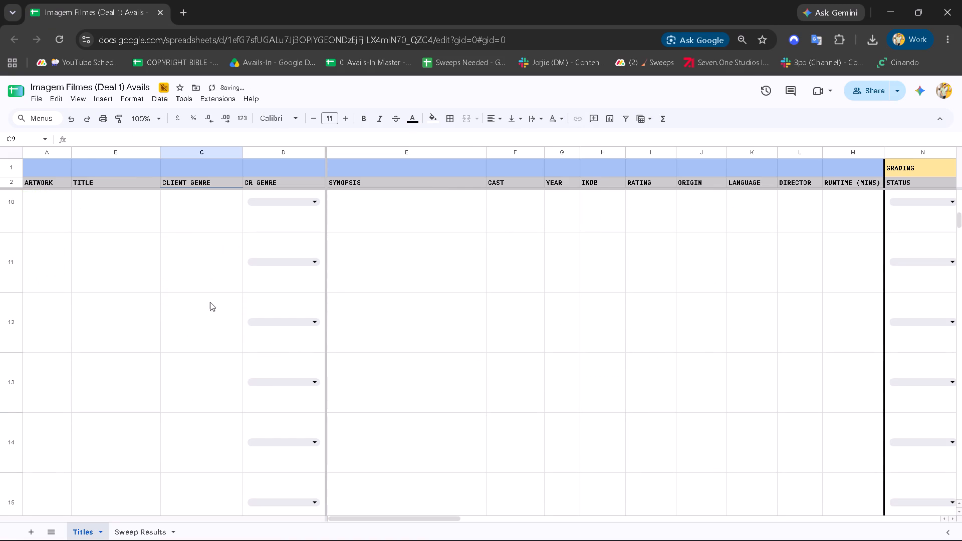
scroll(210, 302, up, 4)
scroll(212, 475, up, 3)
scroll(215, 472, down, 1)
scroll(216, 471, up, 3)
scroll(218, 466, down, 4)
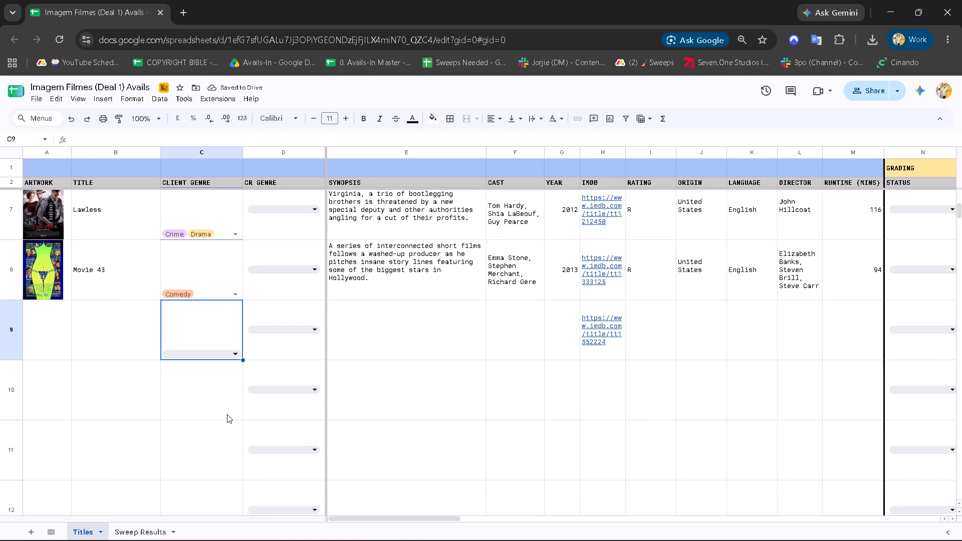
ctrl+shift+click(196, 445)
key(ctrl+v)
click(106, 313)
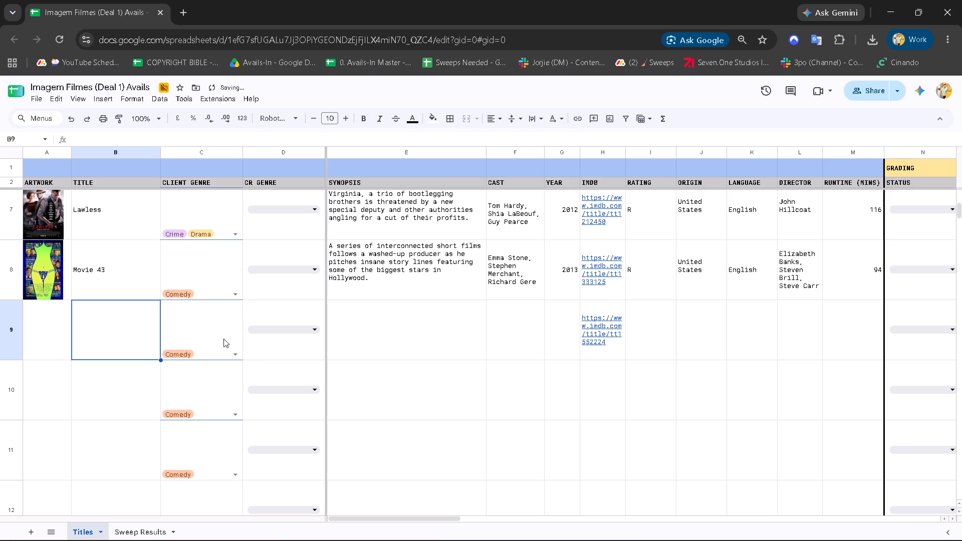
click(216, 327)
drag(216, 327, 225, 463)
key(BackSpace)
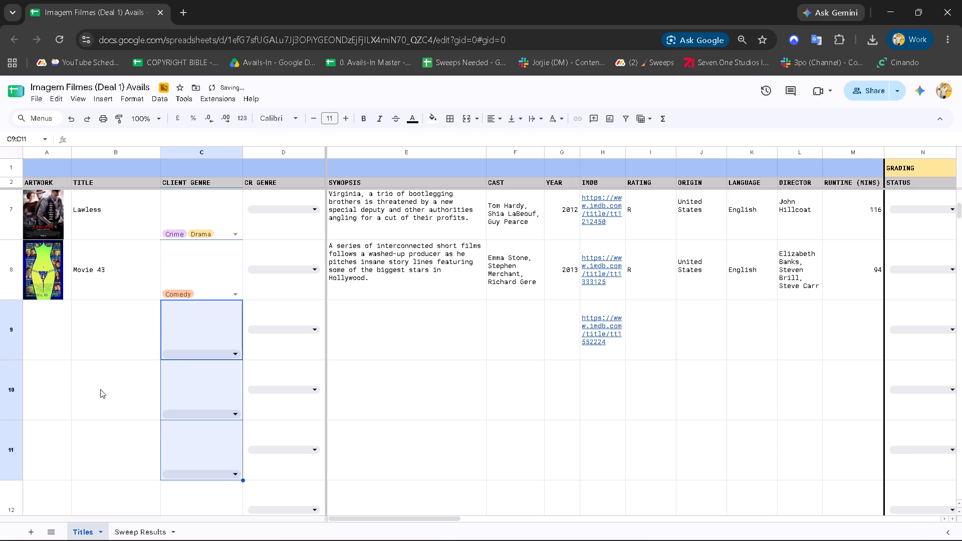
click(112, 321)
key(alt+Tab)
click(24, 327)
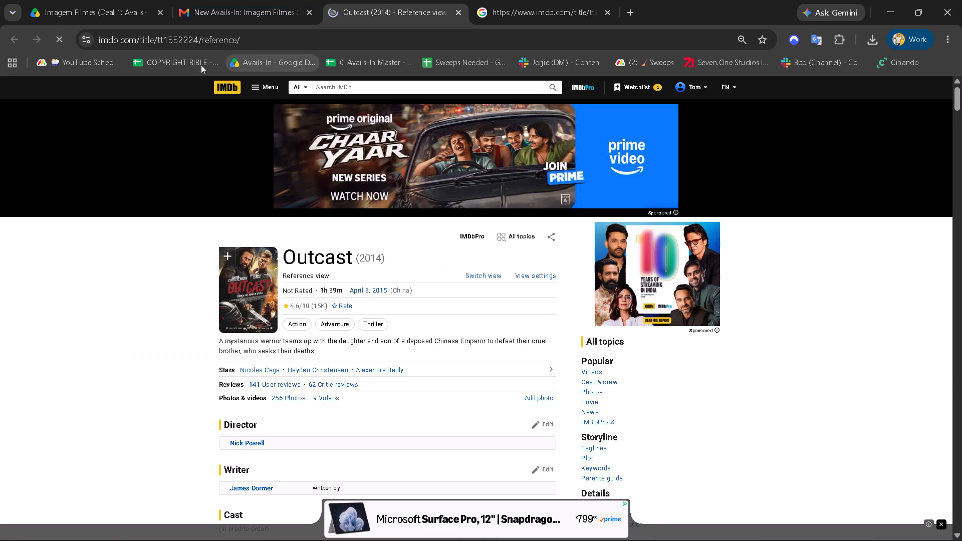
click(180, 41)
drag(180, 41, 111, 42)
key(ctrl+c)
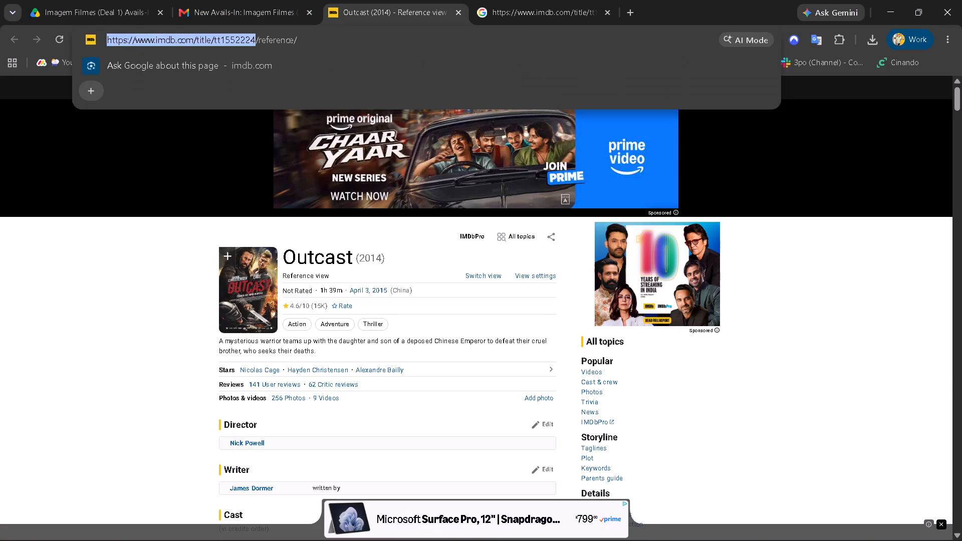
key(ctrl+v)
key(ctrl+c)
key(ctrl+c)
ctrl+triple_click(326, 40)
key(ctrl+v)
key(Return)
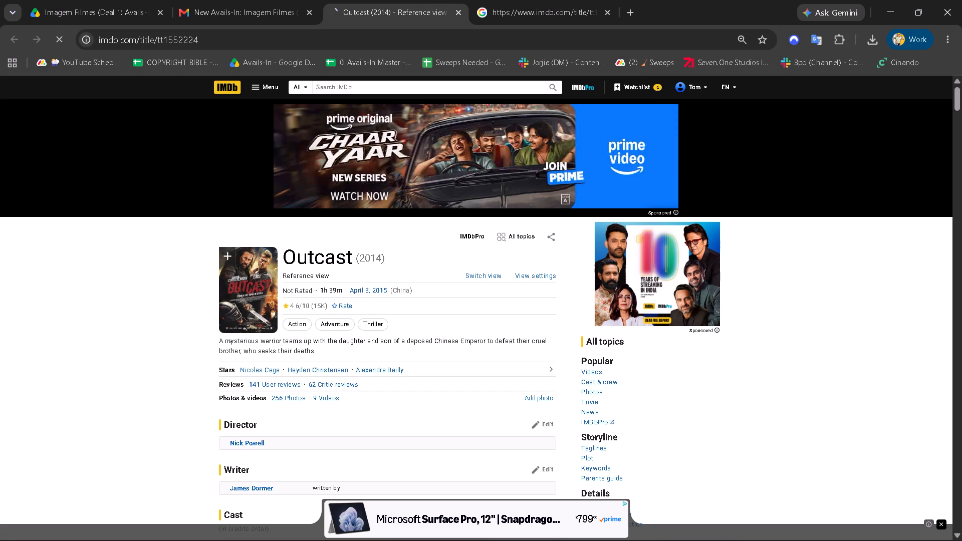
click(550, 0)
triple_click(293, 100)
key(ctrl+v)
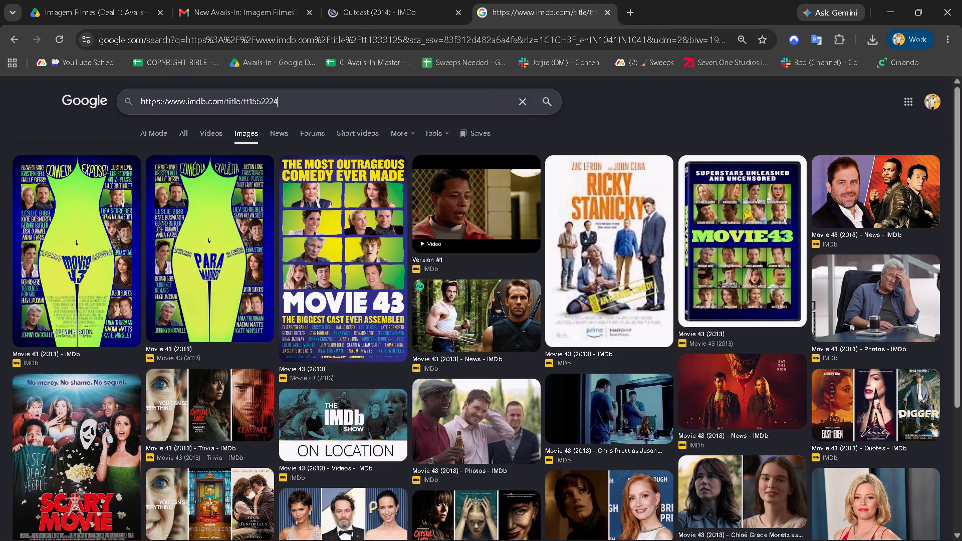
key(Return)
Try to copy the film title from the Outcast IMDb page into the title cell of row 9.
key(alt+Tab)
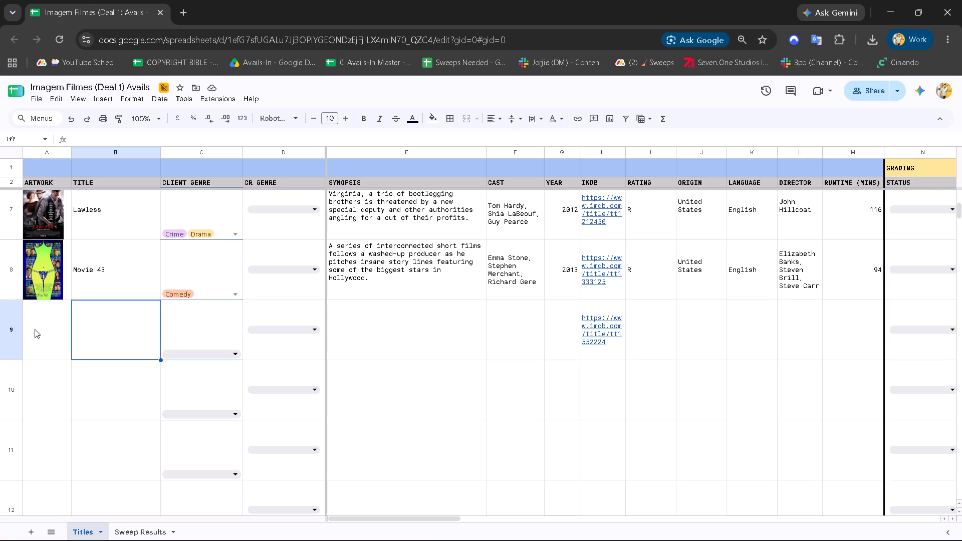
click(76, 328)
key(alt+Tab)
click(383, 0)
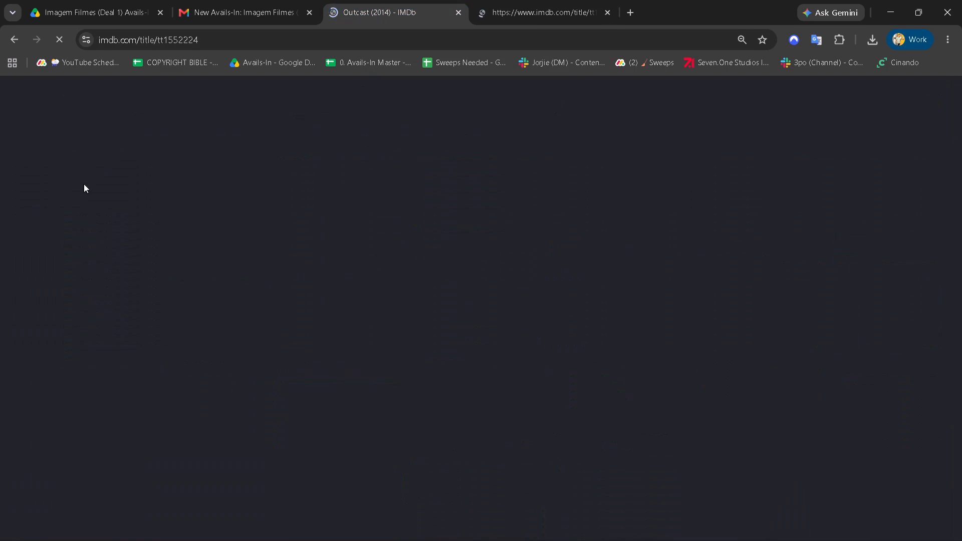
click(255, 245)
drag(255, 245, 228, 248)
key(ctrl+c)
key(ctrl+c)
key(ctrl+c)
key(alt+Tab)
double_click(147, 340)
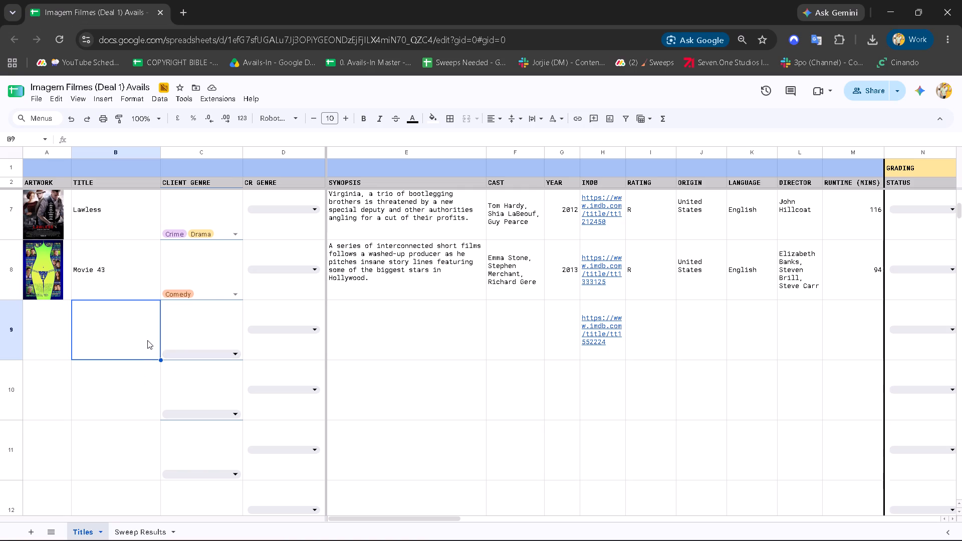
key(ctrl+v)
Enter the year 2014 and a runtime of 99 minutes in row 9.
click(579, 326)
text(2014)
key(Tab)
key(Tab)
key(Tab)
key(Tab)
key(Tab)
key(Tab)
text(99)
key(Return)
Copy the Outcast plot summary from its IMDb page into the synopsis cell of row 9.
key(alt+Tab)
click(0, 280)
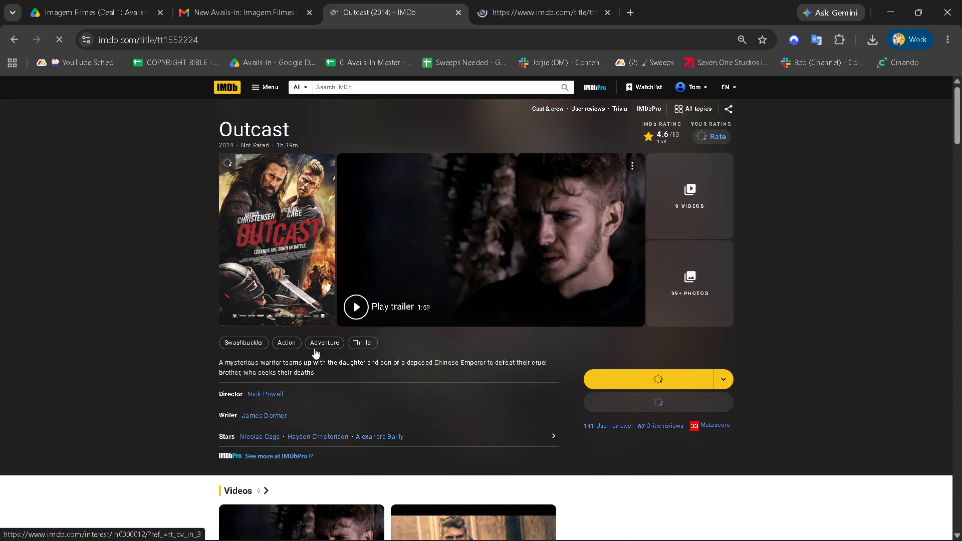
triple_click(281, 359)
ctrl+click(281, 359)
key(ctrl+c)
key(ctrl+c)
key(ctrl+c)
key(alt+Tab)
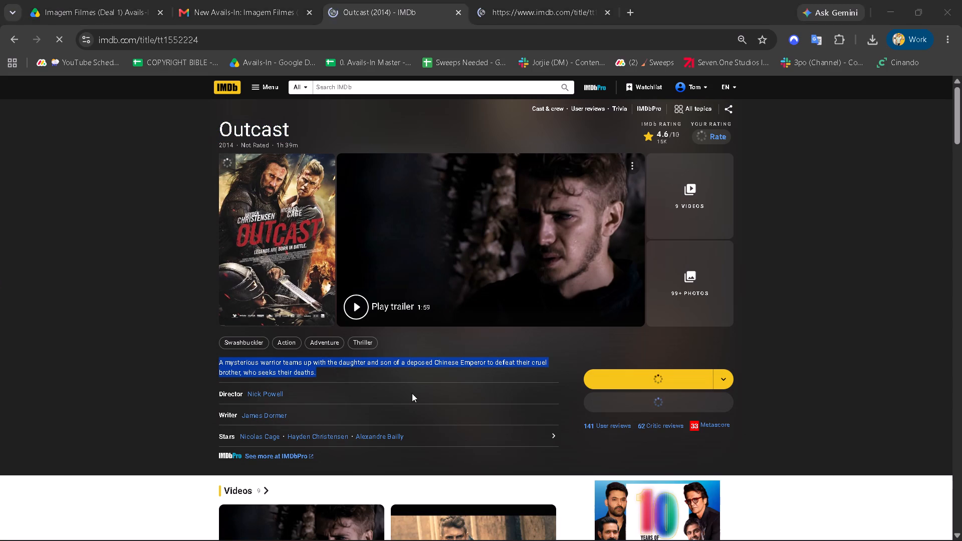
double_click(407, 328)
key(ctrl+v)
Set the client genre in row 9 to Action, Adventure and Thriller.
click(206, 333)
text(ac)
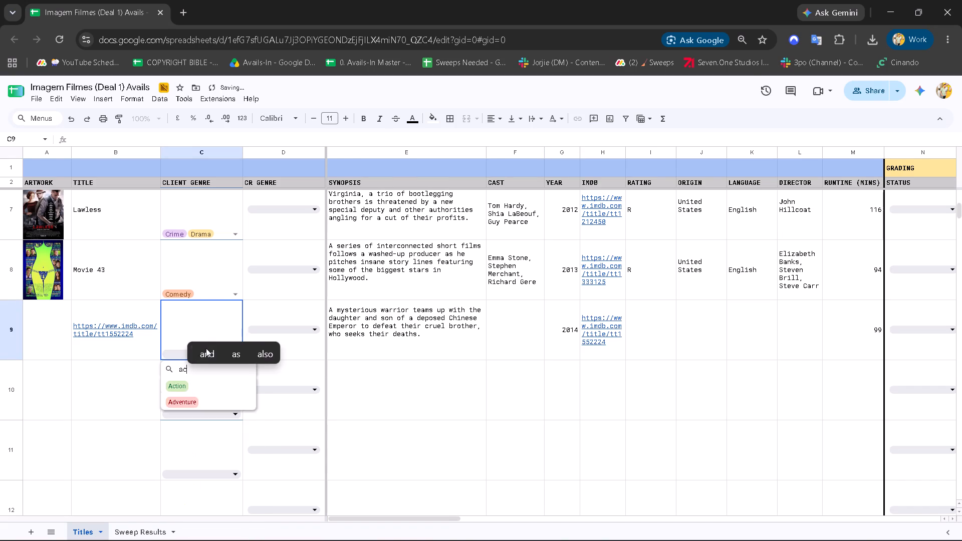
click(180, 387)
text(ad)
click(183, 380)
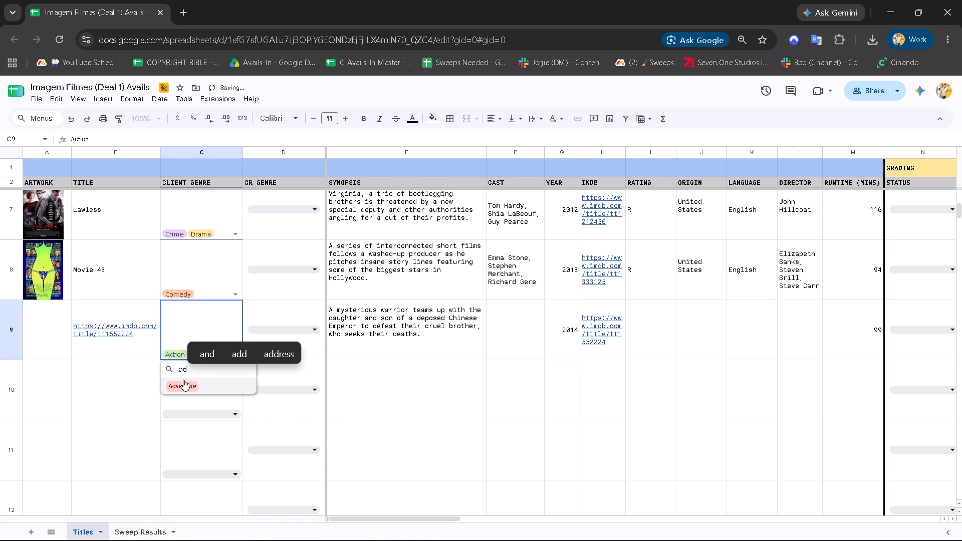
click(202, 388)
Replace the link in the title cell of row 9 with the title Outcast, copied from IMDb.
key(alt+Tab)
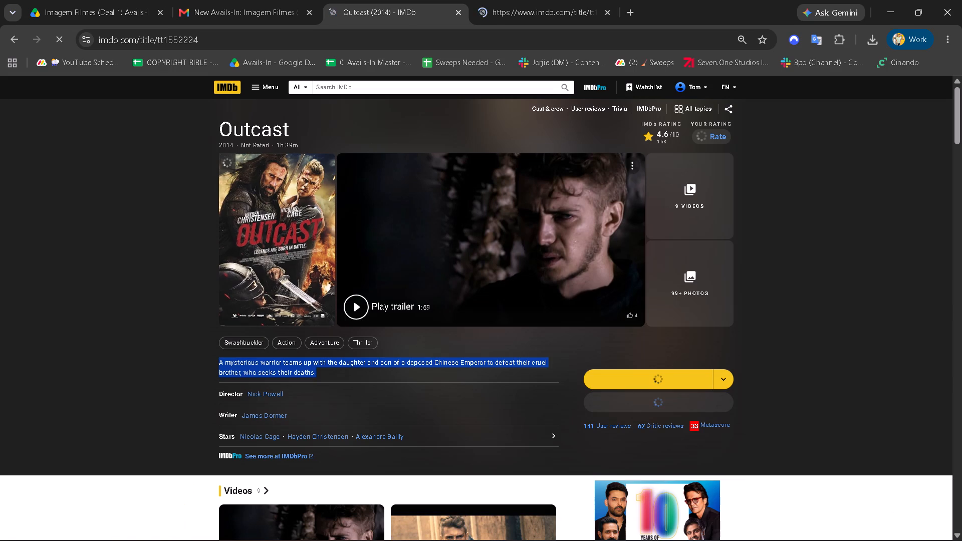
double_click(267, 127)
key(ctrl+c)
key(ctrl+c)
key(alt+Tab)
click(140, 323)
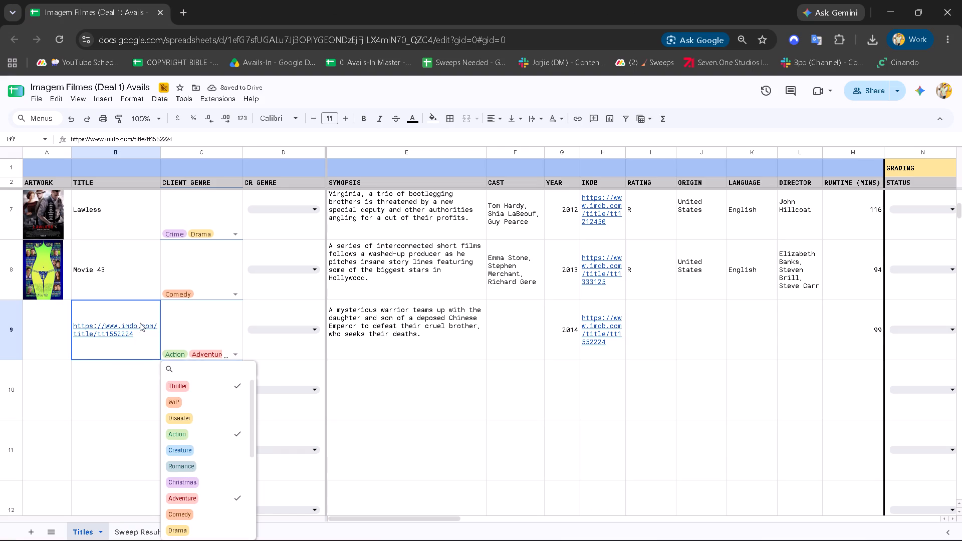
key(BackSpace)
double_click(140, 323)
key(ctrl+v)
click(448, 338)
Copy the Outcast stars from IMDb into the row 9 cast cell, comma-separated as Nicolas Cage, Hayden Christensen, Alexandre Bailly.
click(506, 327)
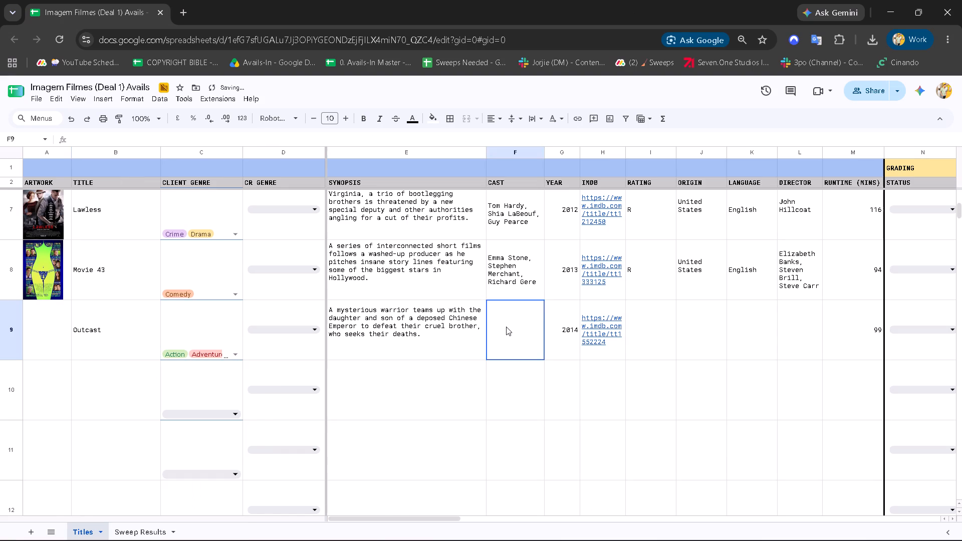
key(alt+Tab)
click(0, 375)
scroll(485, 373, down, 2)
drag(562, 308, 451, 313)
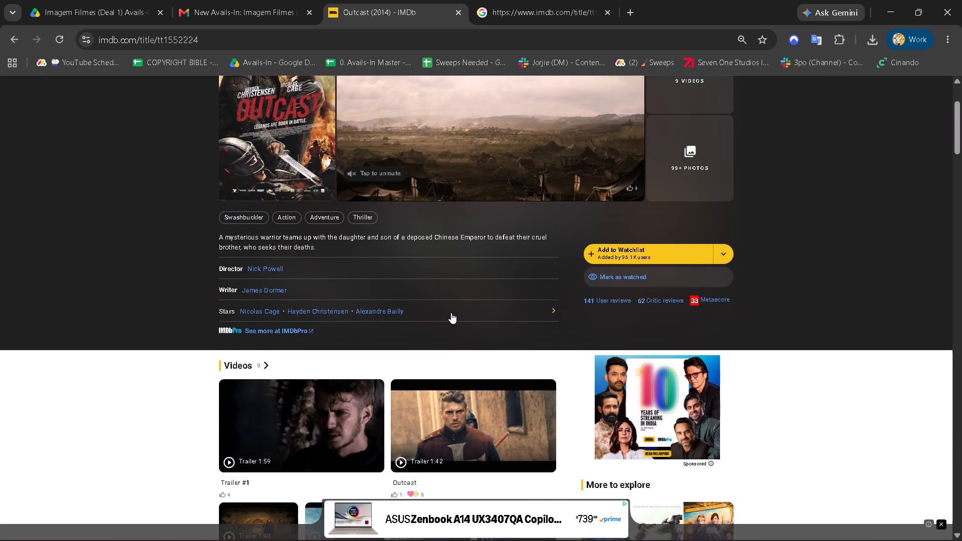
drag(451, 313, 235, 310)
key(ctrl+c)
key(ctrl+c)
key(ctrl+c)
ctrl+click(132, 269)
key(alt+Tab)
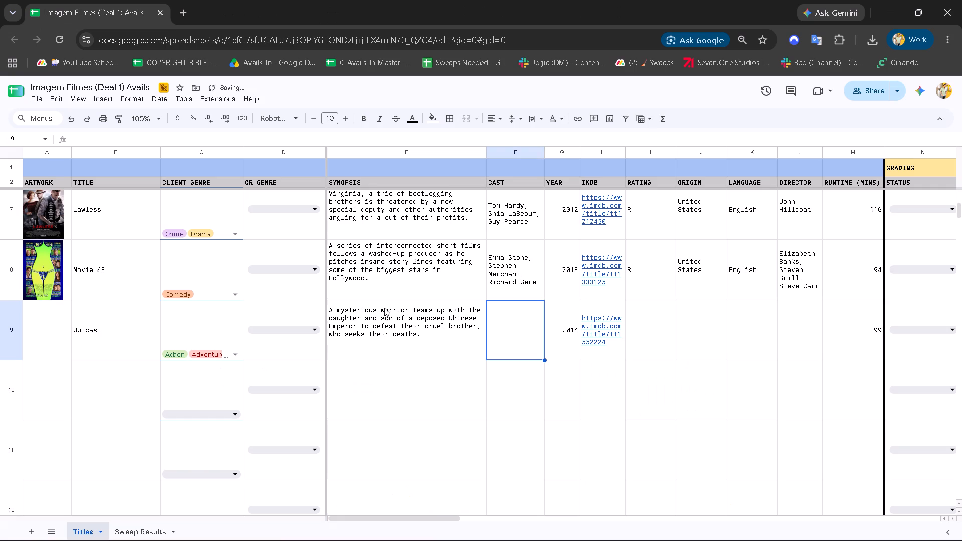
double_click(541, 322)
key(ctrl+v)
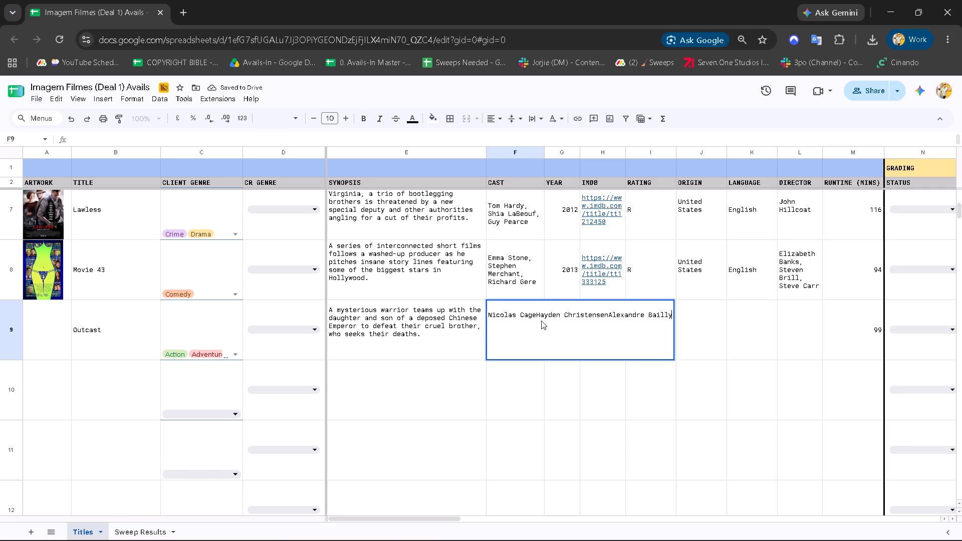
click(537, 313)
key(comma)
key(space)
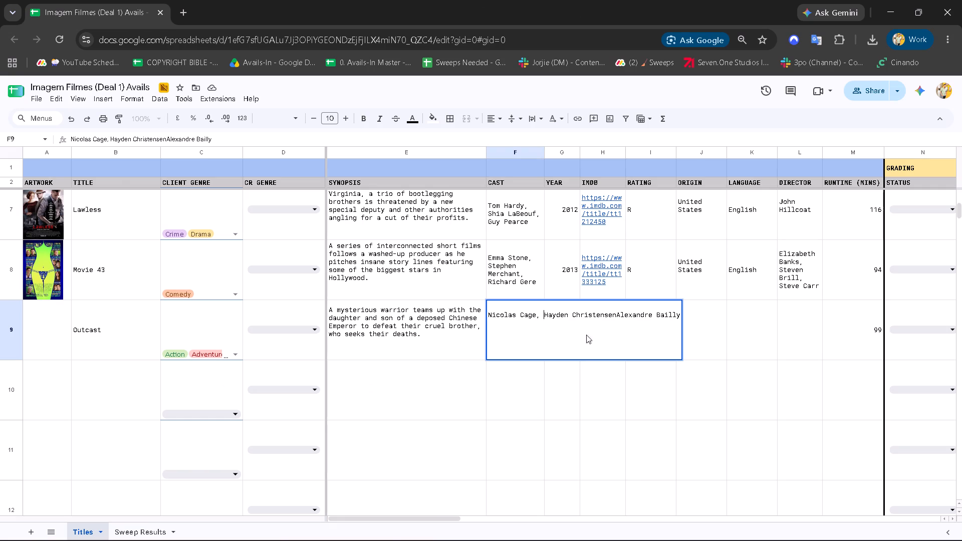
click(616, 317)
key(comma)
key(space)
click(751, 328)
Copy the director's name, Nick Powell, from the Outcast IMDb page into the director cell of row 9.
click(800, 329)
key(alt+Tab)
click(16, 360)
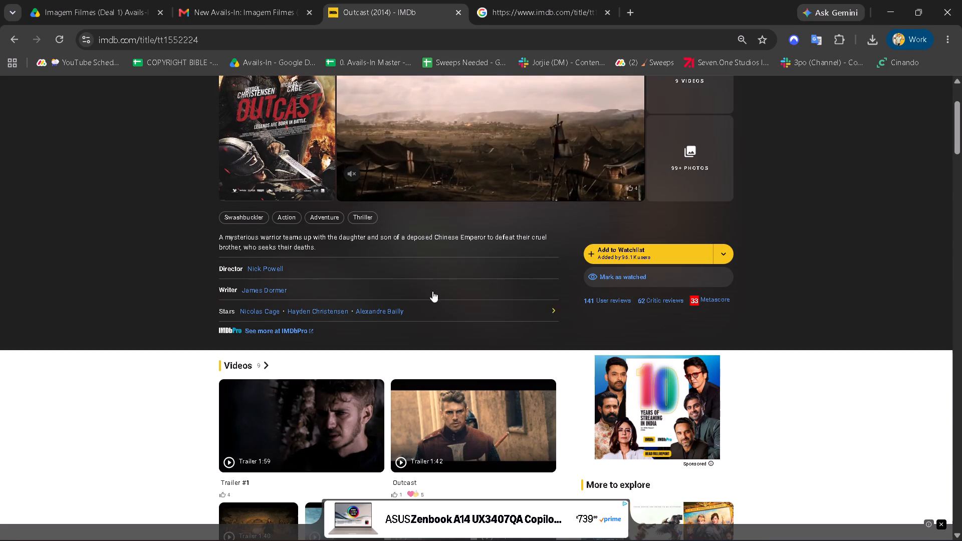
click(343, 275)
drag(343, 275, 258, 274)
key(ctrl+c)
key(ctrl+c)
key(ctrl+c)
key(ctrl+c)
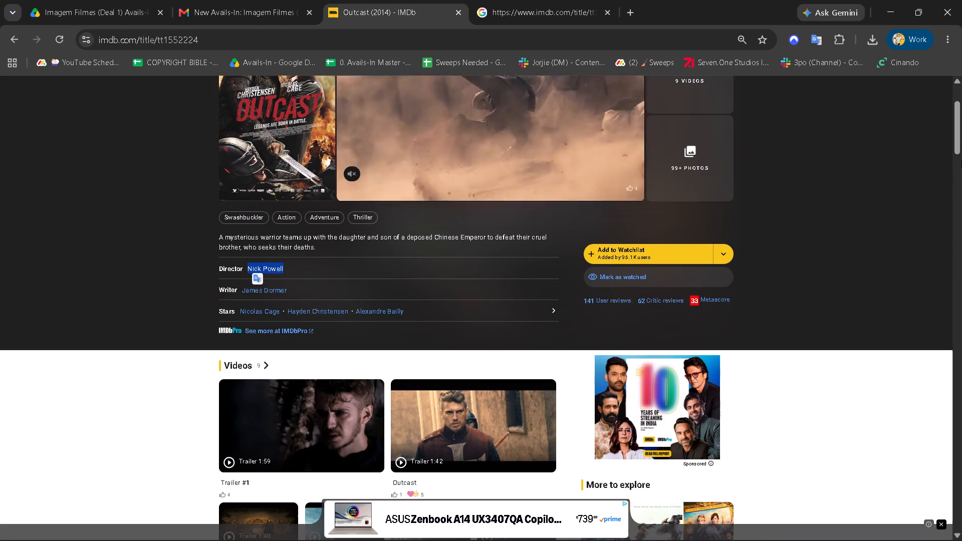
drag(961, 122, 957, 346)
scroll(502, 269, up, 2)
scroll(506, 277, down, 1)
scroll(513, 279, up, 1)
scroll(518, 279, down, 2)
scroll(435, 293, down, 9)
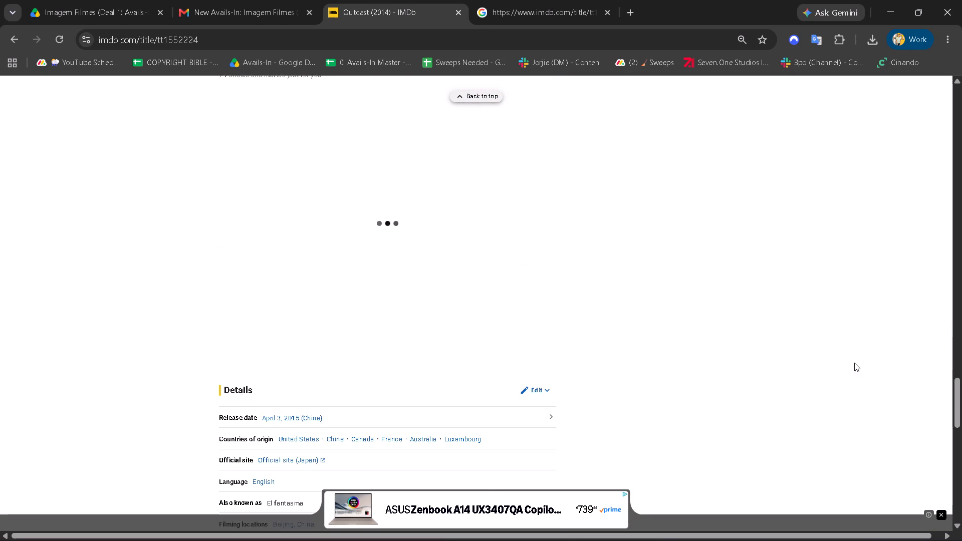
scroll(892, 404, down, 2)
key(alt+Tab)
double_click(806, 343)
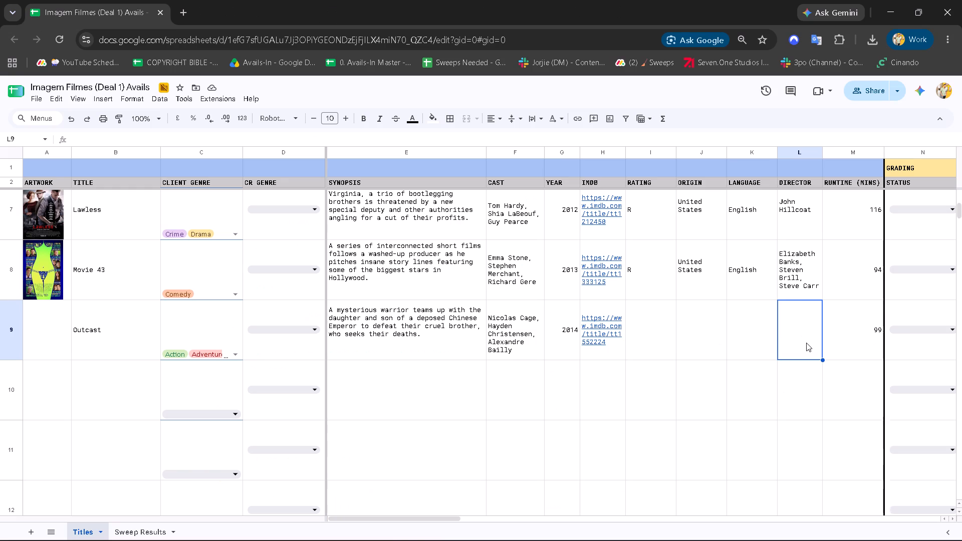
key(ctrl+v)
click(673, 330)
Copy the language English from the Movie 43 row into the language cell of row 9.
click(725, 274)
click(751, 267)
key(ctrl+c)
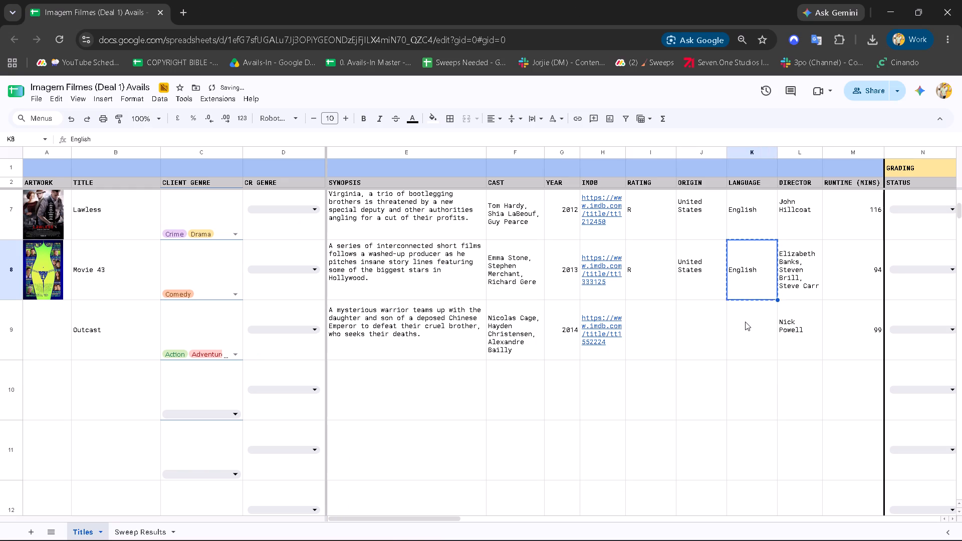
key(ctrl+c)
click(745, 322)
key(ctrl+v)
Copy all the countries of origin, United States through Luxembourg, from the details section of the Outcast IMDb page.
click(703, 324)
key(alt+Tab)
click(0, 294)
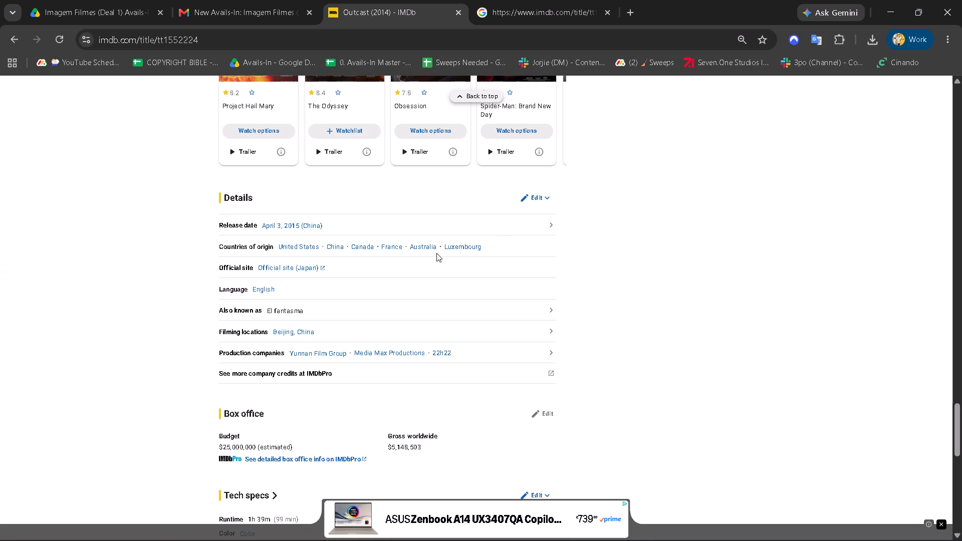
drag(501, 245, 280, 245)
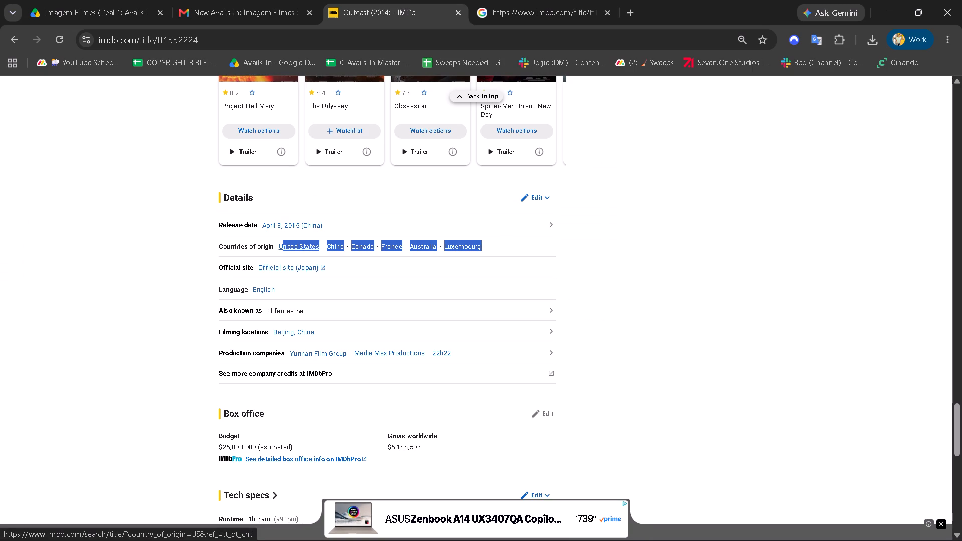
drag(280, 245, 277, 249)
key(ctrl+c)
key(ctrl+c)
key(ctrl+c)
key(ctrl+c)
Save the Outcast poster from the Google image results as a JPEG in the barnaby downloads folder.
ctrl+drag(961, 423, 961, 45)
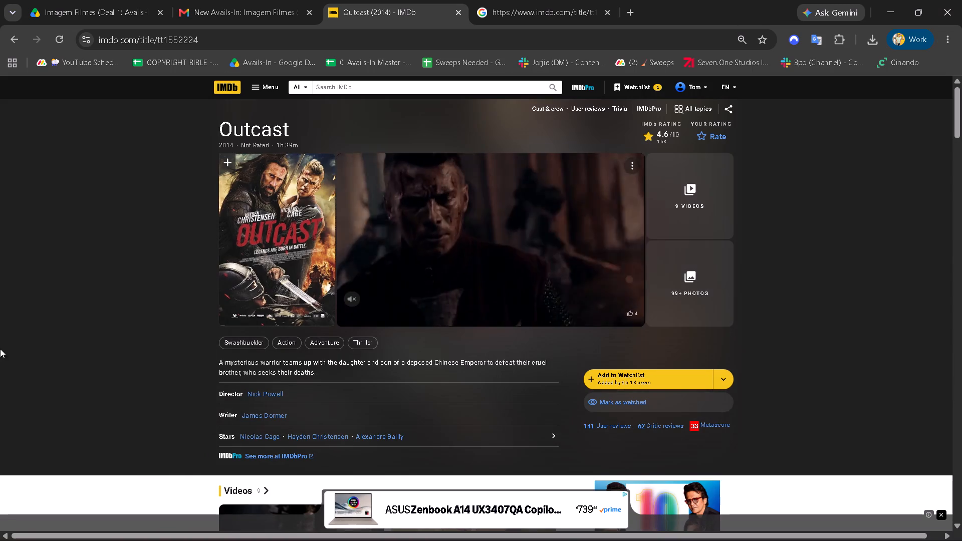
scroll(0, 382, up, 3)
drag(0, 399, 6, 403)
key(ctrl+Tab)
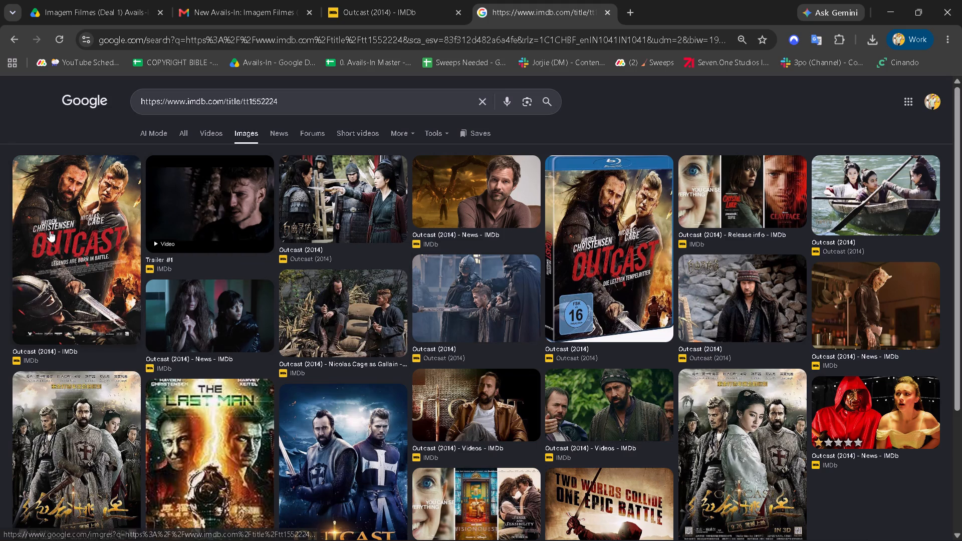
right_click(50, 231)
click(122, 409)
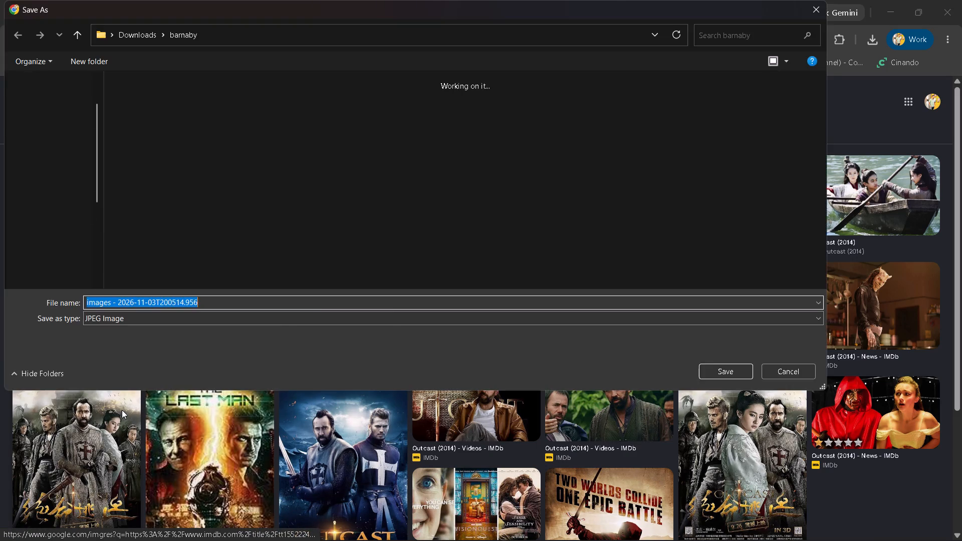
key(Return)
Paste the copied countries into the row 9 origin cell, comma-separated as United States, China, Canada, France, Australia, Luxembourg.
key(alt+Tab)
double_click(713, 321)
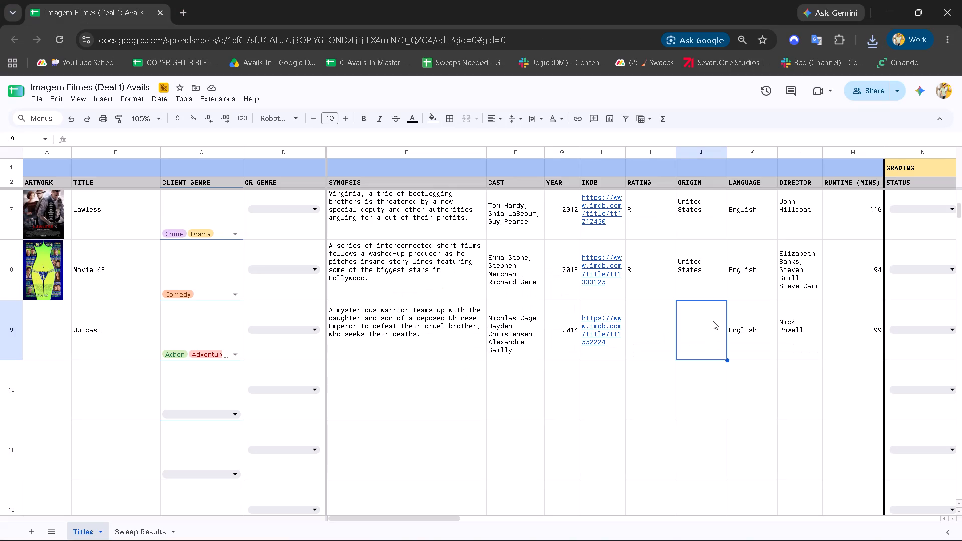
key(ctrl+v)
click(729, 317)
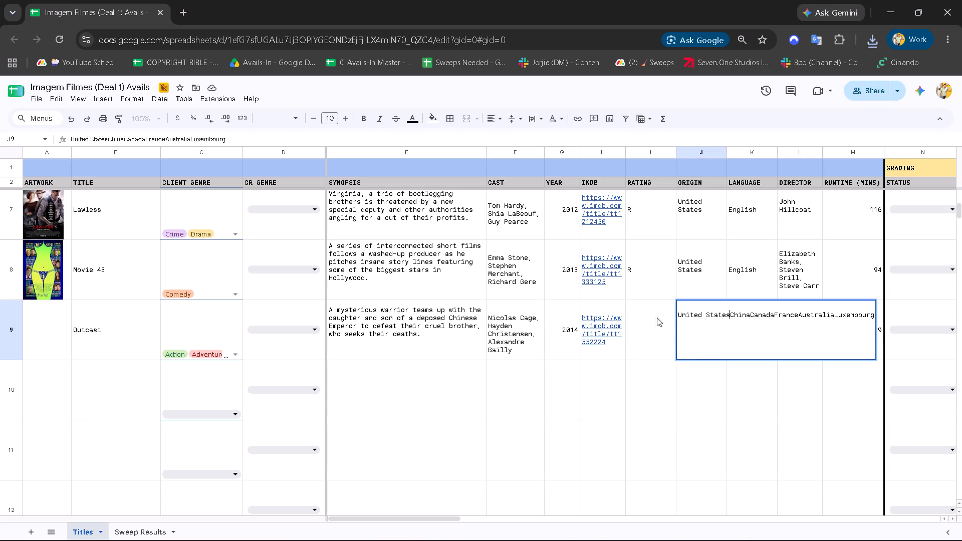
key(comma)
key(space)
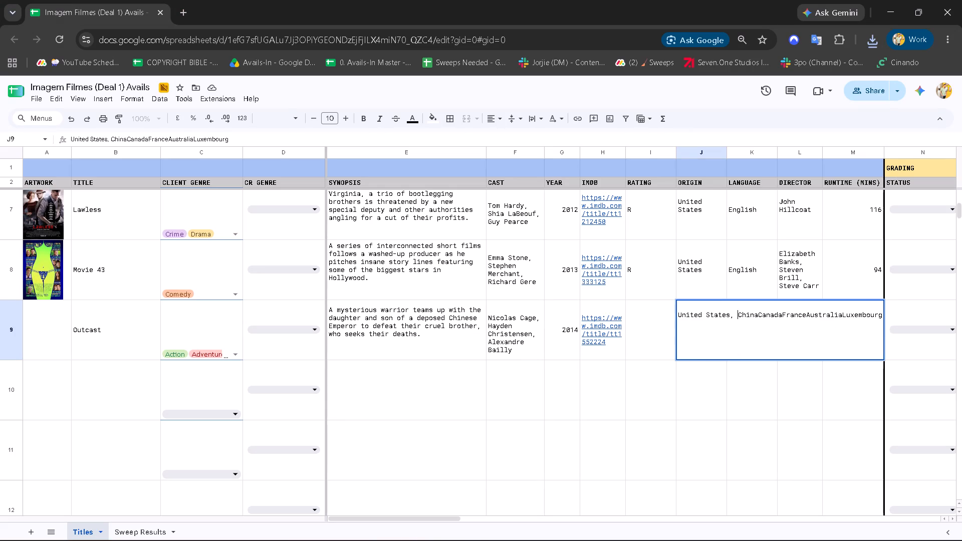
click(756, 318)
key(Right)
text(,)
key(space)
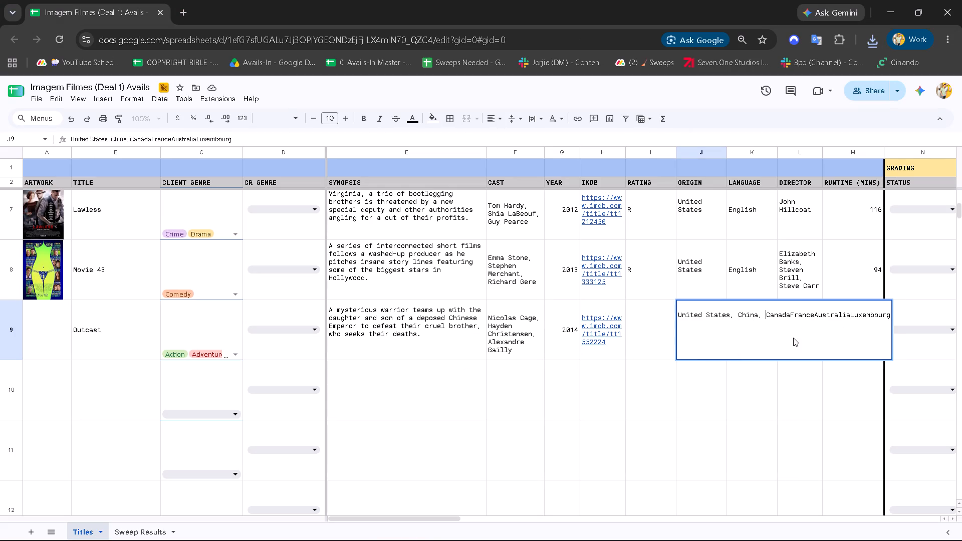
click(784, 311)
key(Right)
key(Right)
text(,)
key(space)
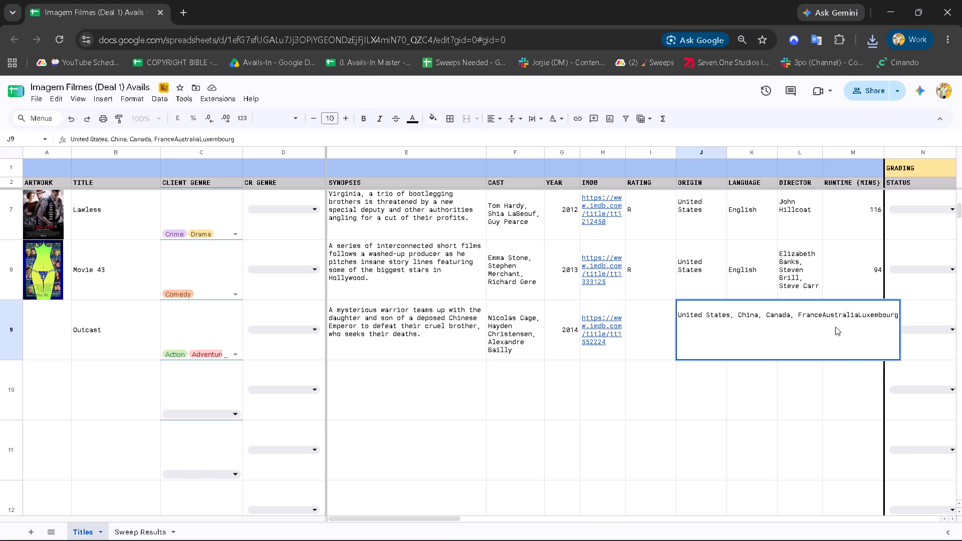
click(825, 314)
key(Left)
text(,)
key(space)
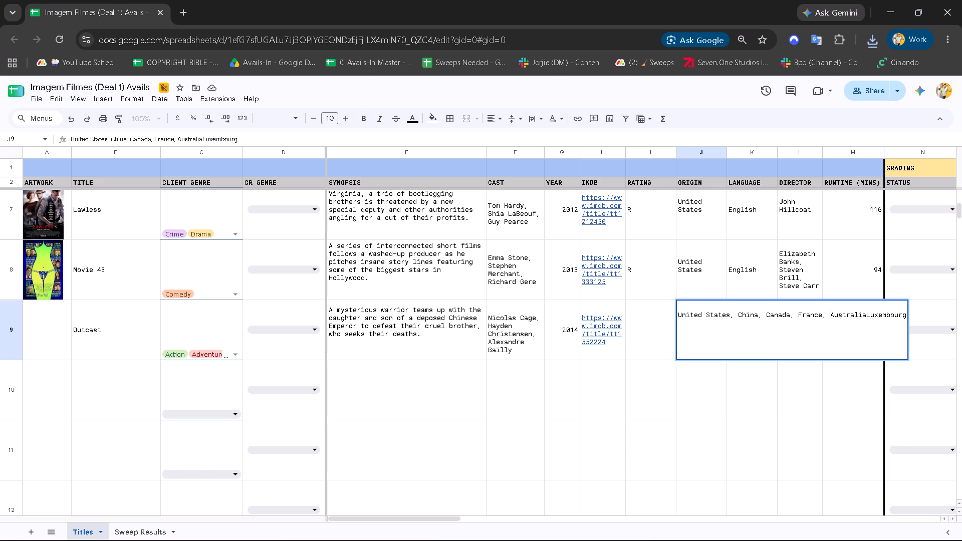
click(865, 318)
key(comma)
key(space)
click(657, 319)
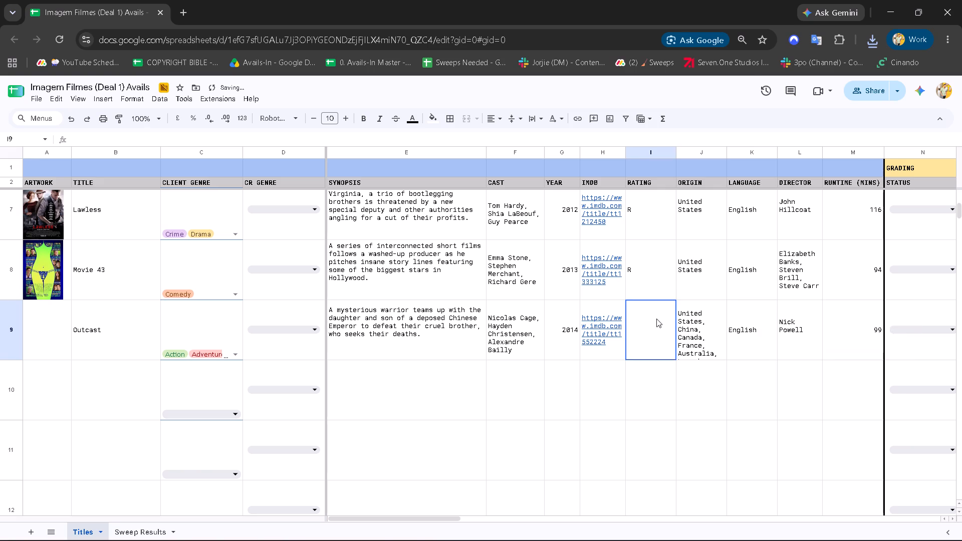
Check the Outcast rating on IMDb and insert the saved poster image inside the artwork cell of row 9.
key(alt+Tab)
click(382, 0)
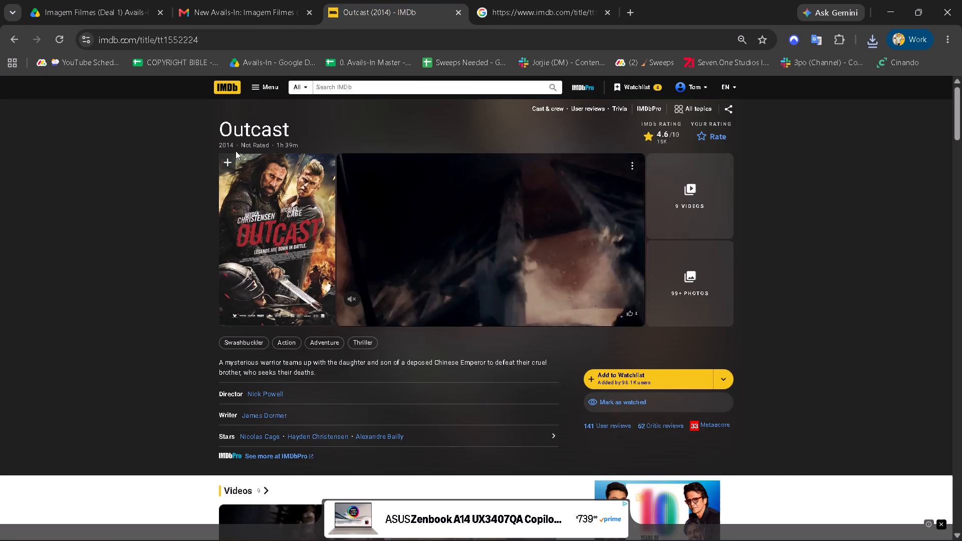
key(alt+Tab)
click(36, 335)
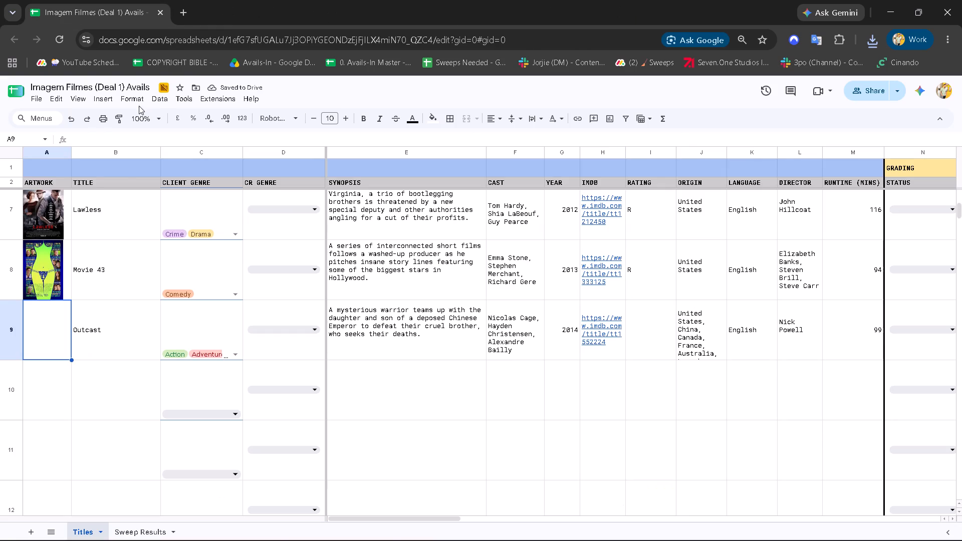
click(111, 101)
click(120, 263)
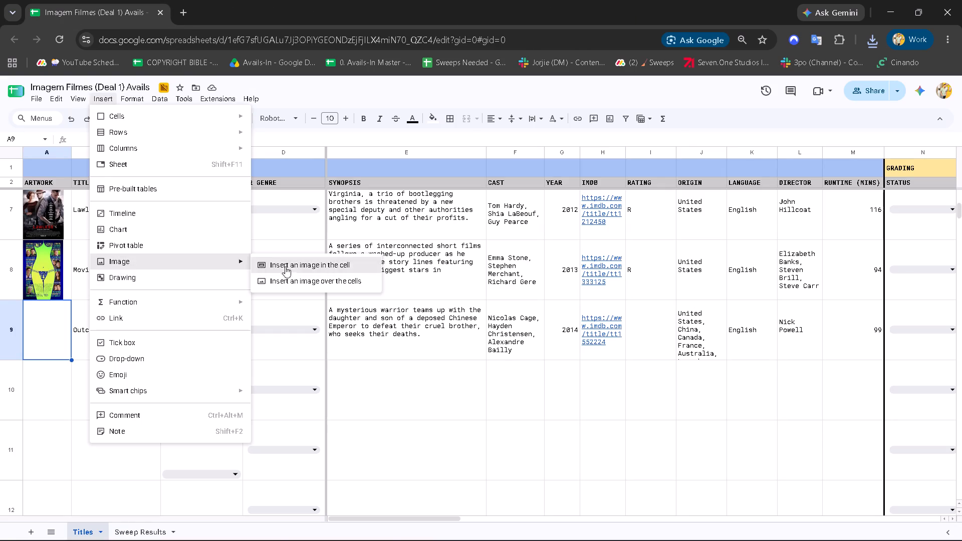
click(278, 264)
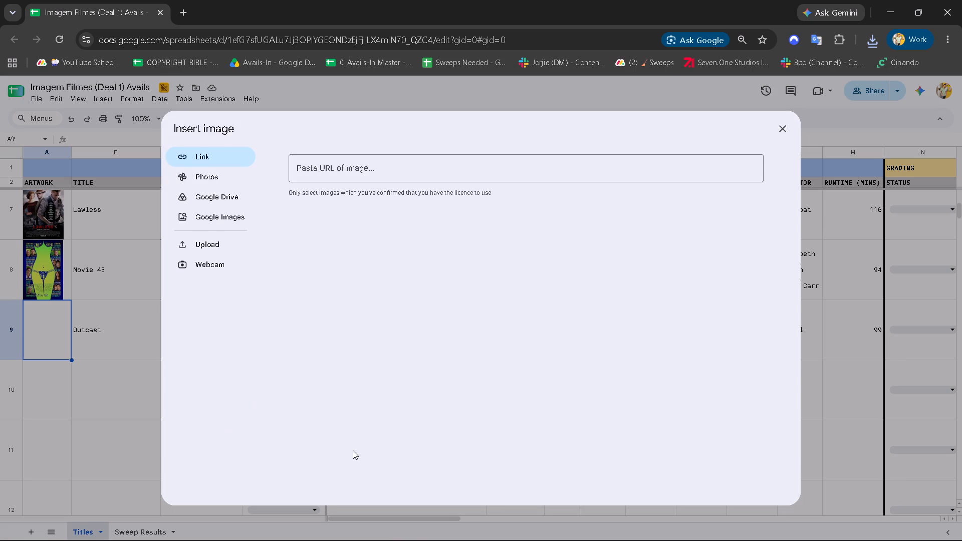
click(207, 248)
click(548, 347)
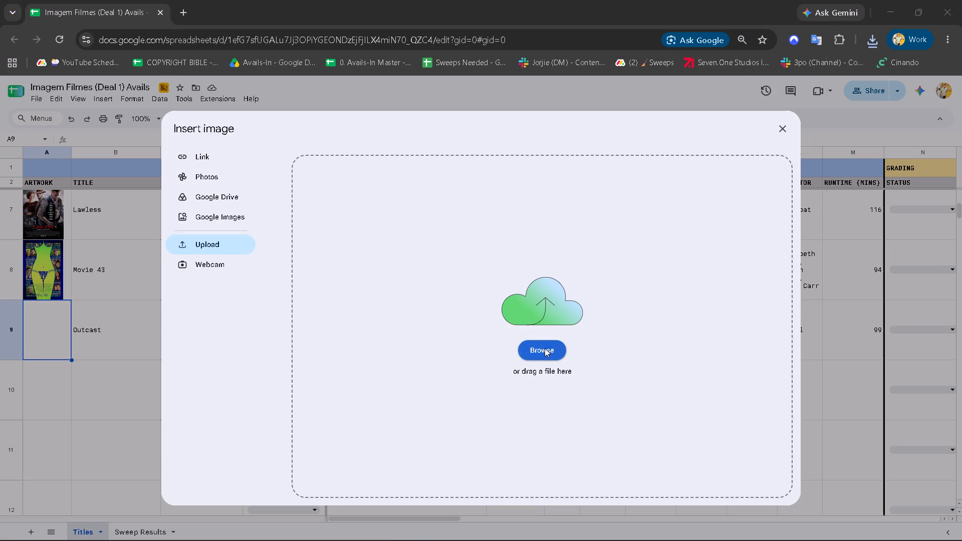
click(142, 135)
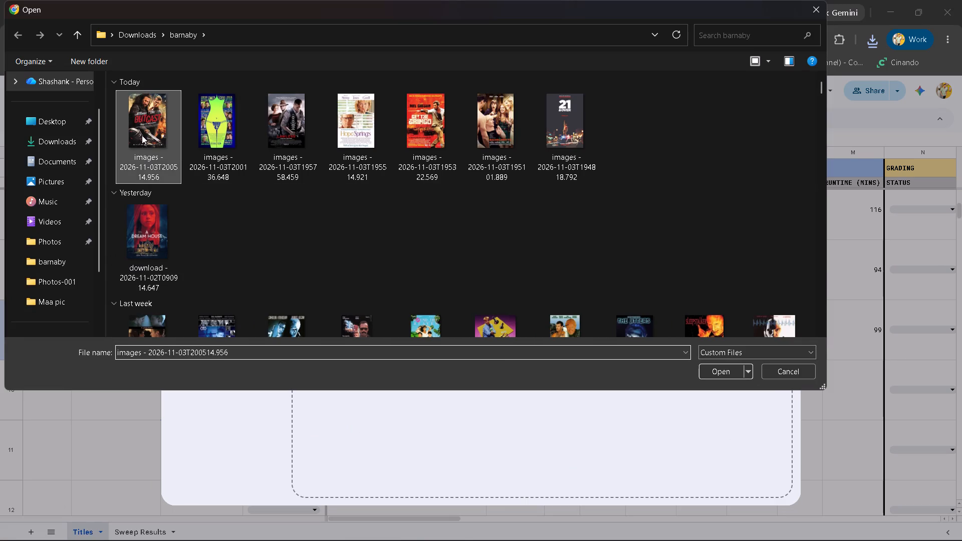
key(Return)
Open the next film's IMDb link, tt3029476, from the New Avails-In email and close the Outcast IMDb page.
key(alt+Tab)
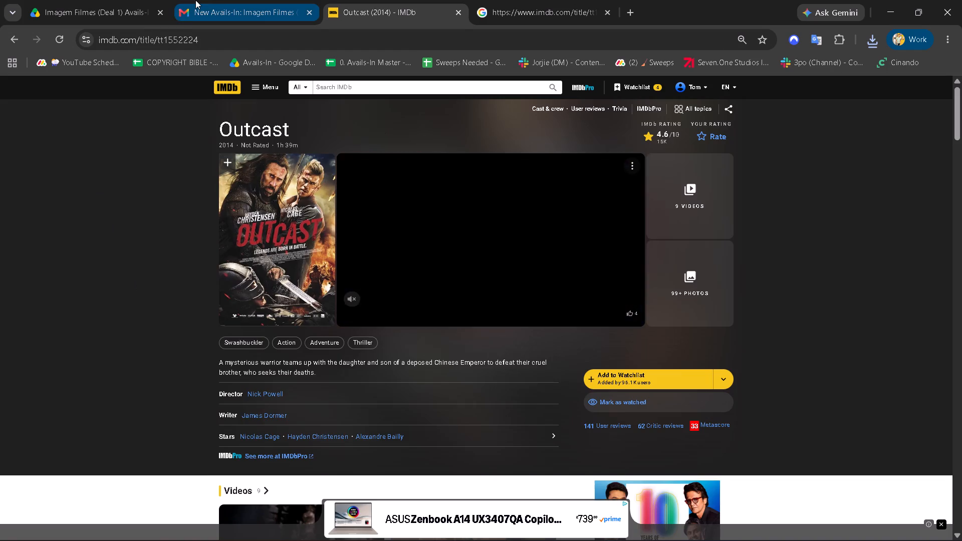
click(195, 0)
click(402, 362)
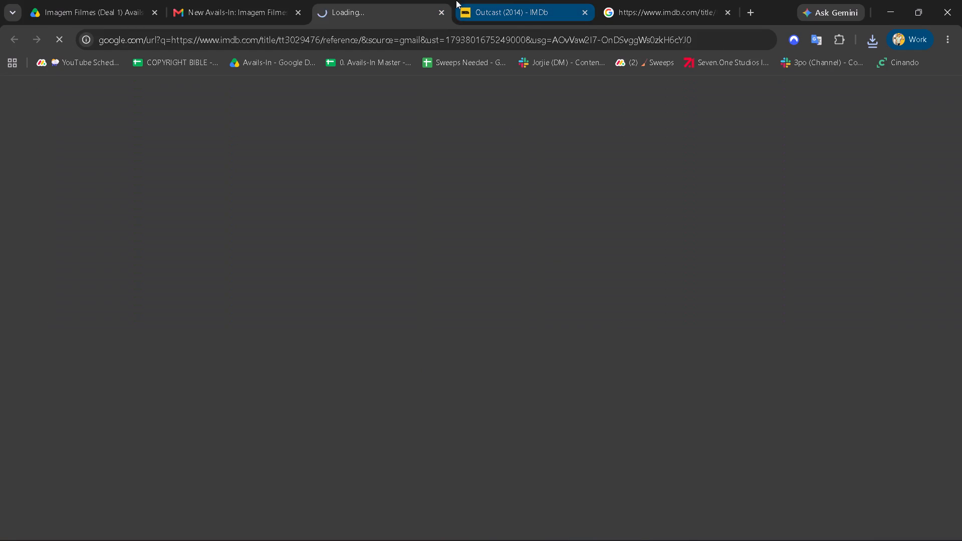
click(541, 0)
key(ctrl+w)
click(397, 0)
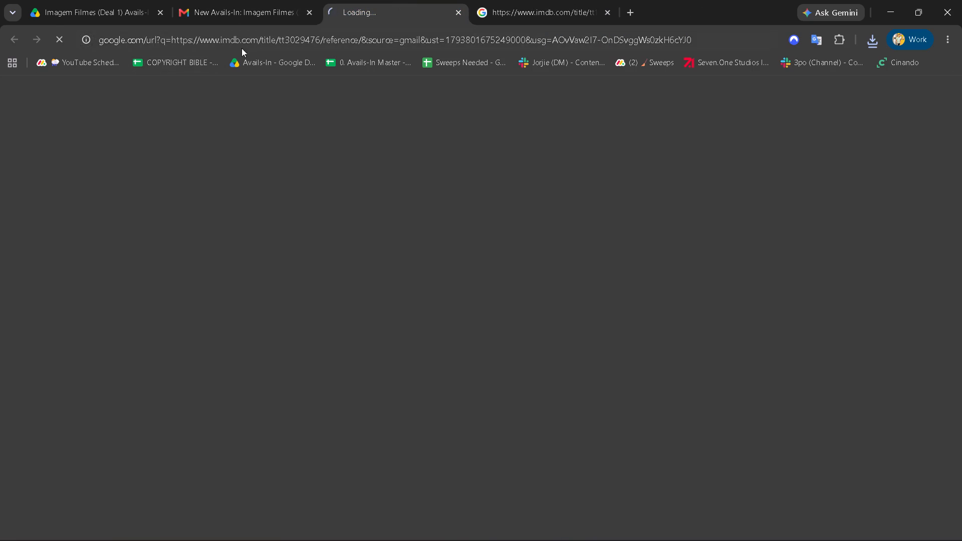
click(191, 36)
drag(191, 36, 56, 39)
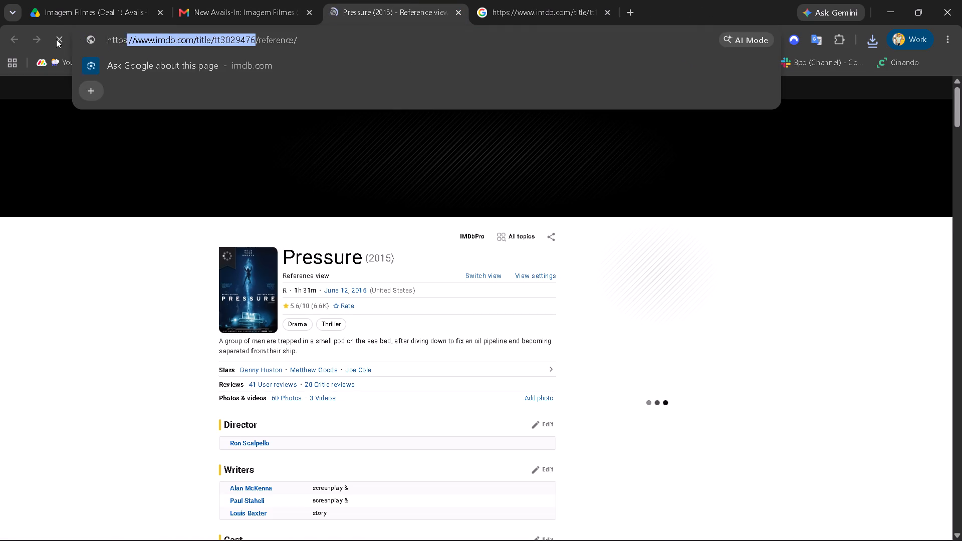
drag(56, 39, 56, 39)
key(ctrl+c)
key(ctrl+c)
triple_click(326, 37)
key(ctrl+v)
key(plus)
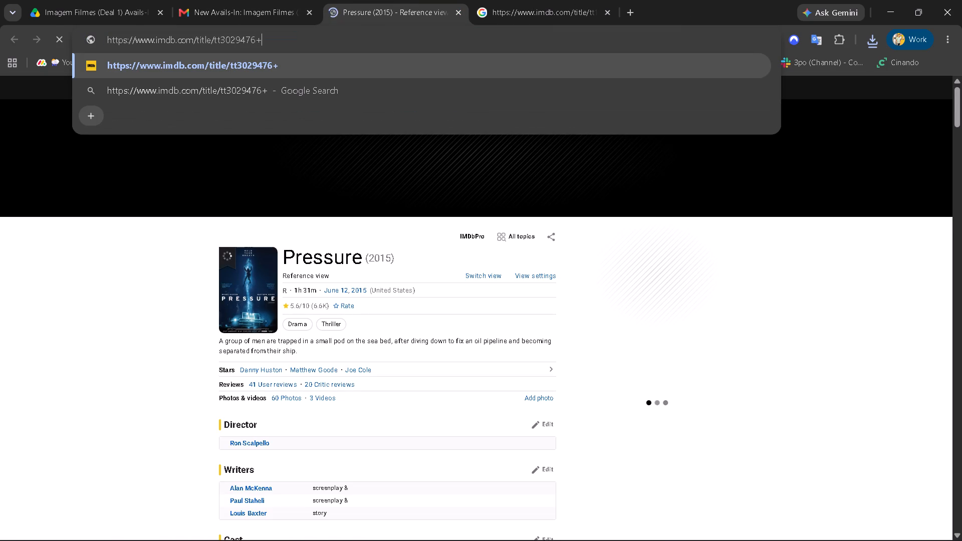
key(BackSpace)
key(Return)
click(479, 0)
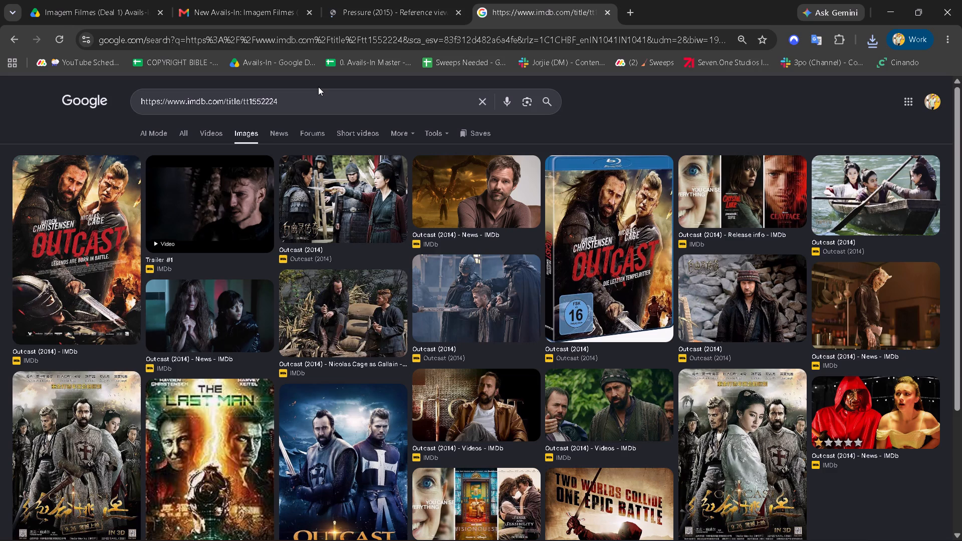
triple_click(301, 102)
key(ctrl+v)
key(Return)
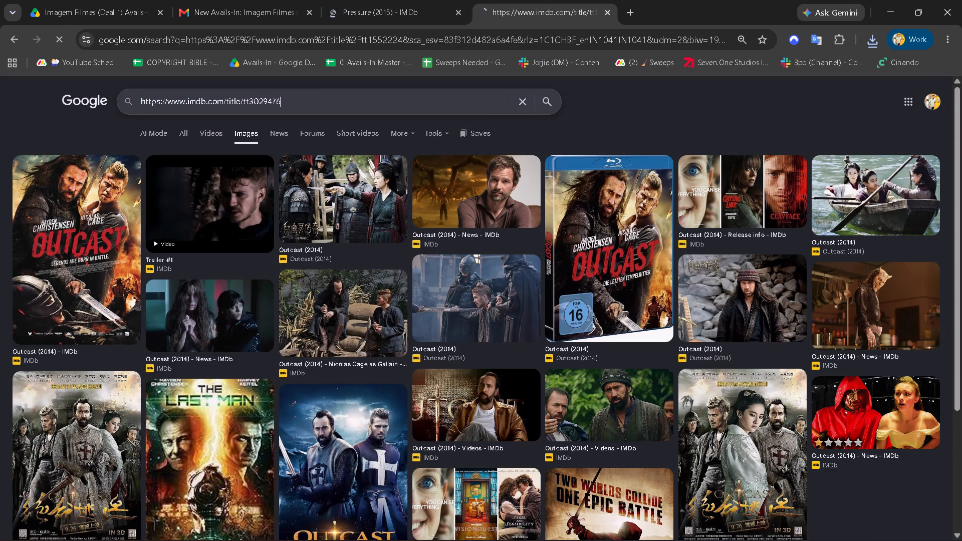
Paste the IMDb link tt3029476 into row 10 of the avails sheet and enter Pressure as the title.
key(alt+Tab)
click(588, 390)
key(ctrl+v)
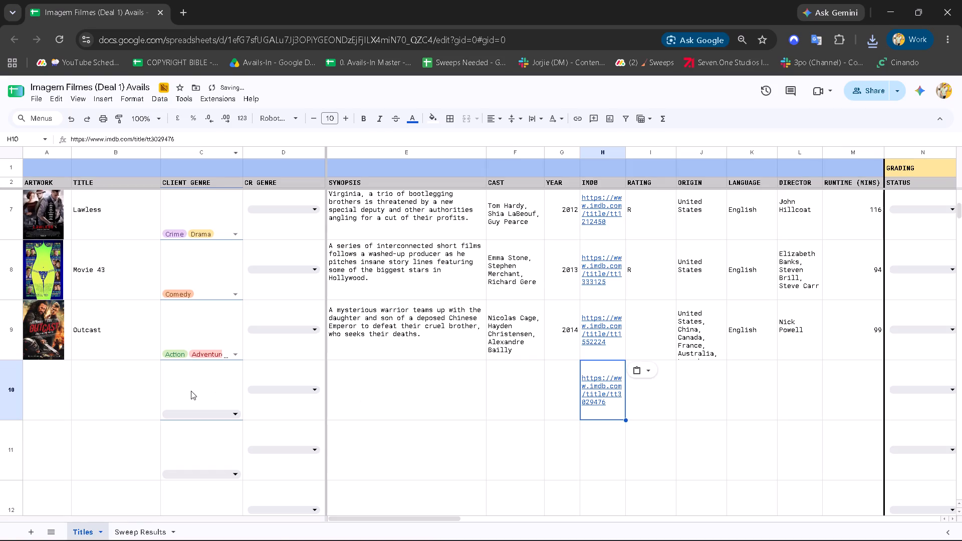
click(130, 395)
text(Pressure)
key(Tab)
key(Tab)
key(Tab)
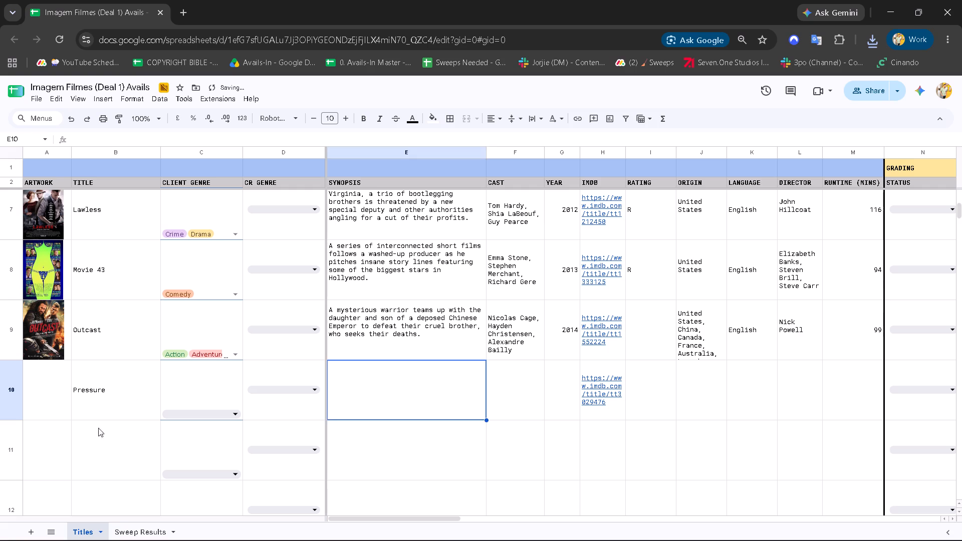
key(Tab)
Copy the Pressure synopsis from its IMDb page and paste it as text into the row 10 synopsis cell.
click(408, 403)
key(alt+Tab)
click(404, 0)
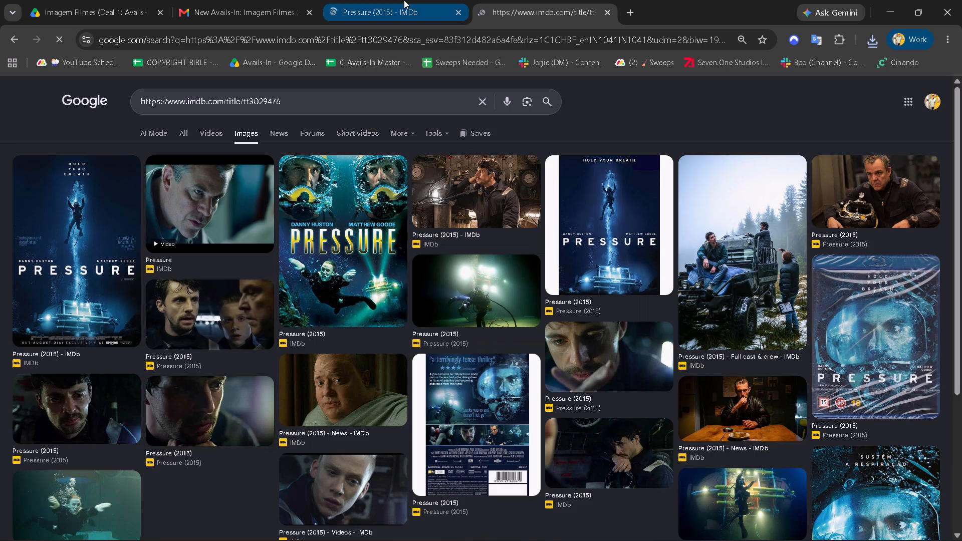
scroll(293, 272, down, 1)
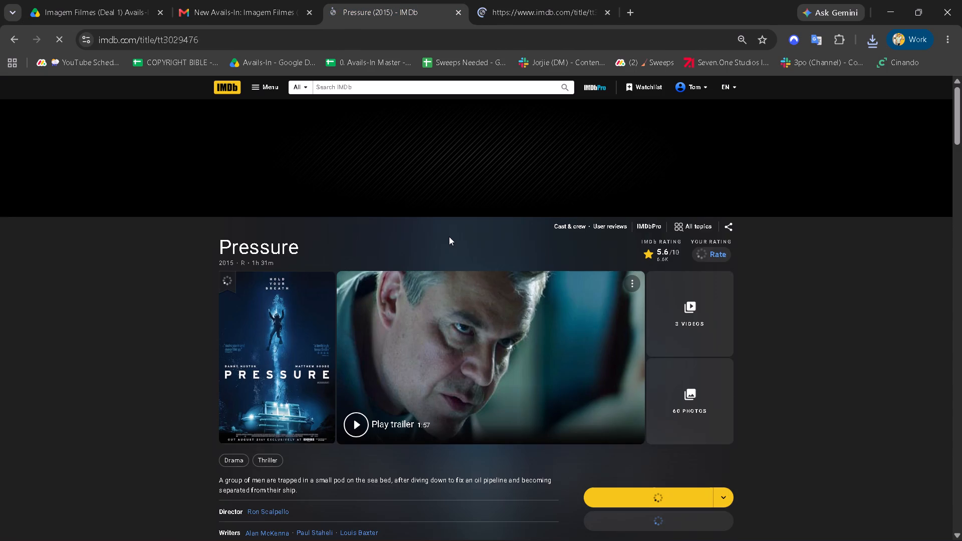
scroll(365, 313, down, 1)
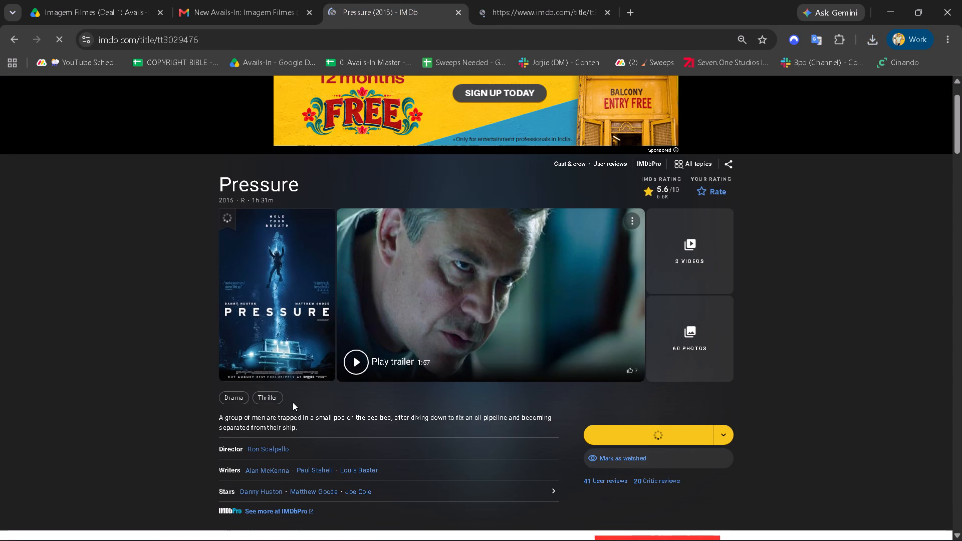
triple_click(273, 419)
click(273, 419)
key(ctrl+c)
key(ctrl+c)
key(alt+Tab)
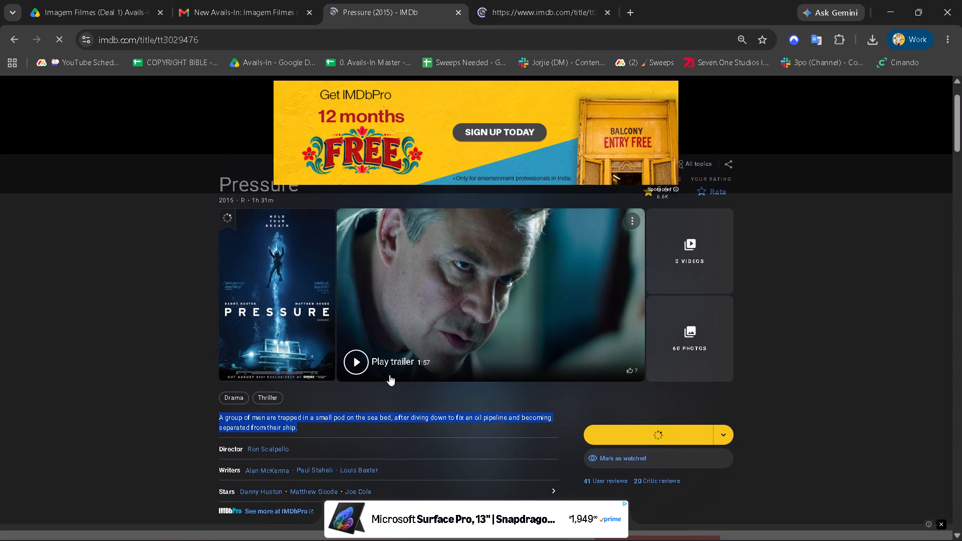
double_click(416, 384)
key(ctrl+v)
Set the row 10 client genre to Drama and Thriller.
click(190, 394)
text(dr)
click(175, 444)
key(t)
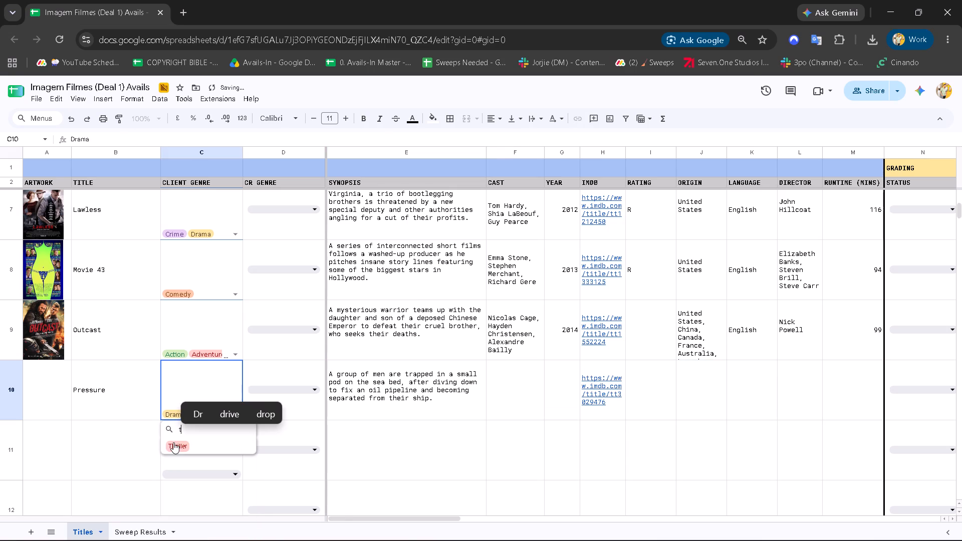
click(174, 442)
Enter 2015 as the year for Pressure in row 10.
click(568, 392)
text(2015)
Copy the names of the three listed stars from the Pressure IMDb page.
key(alt+Tab)
click(26, 460)
scroll(422, 494, up, 2)
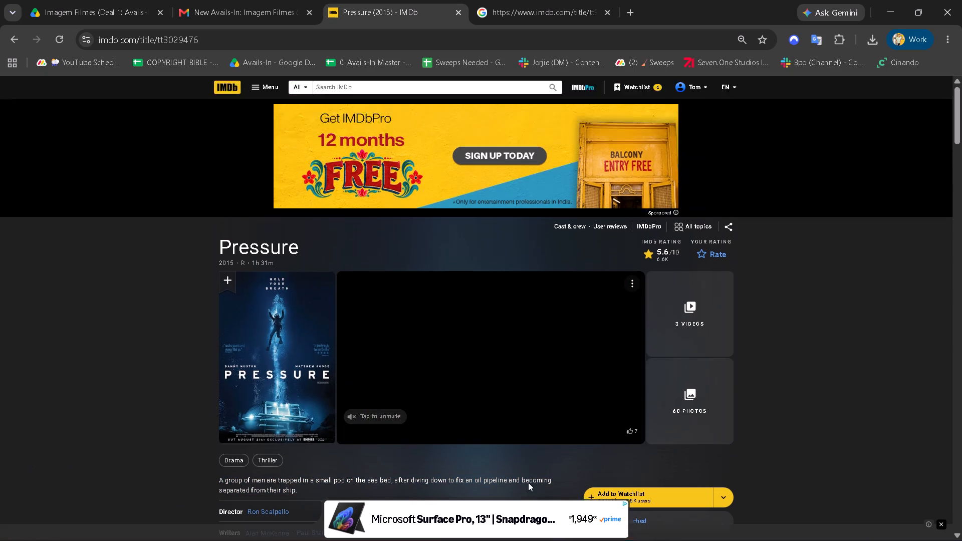
scroll(612, 459, down, 1)
scroll(535, 407, down, 1)
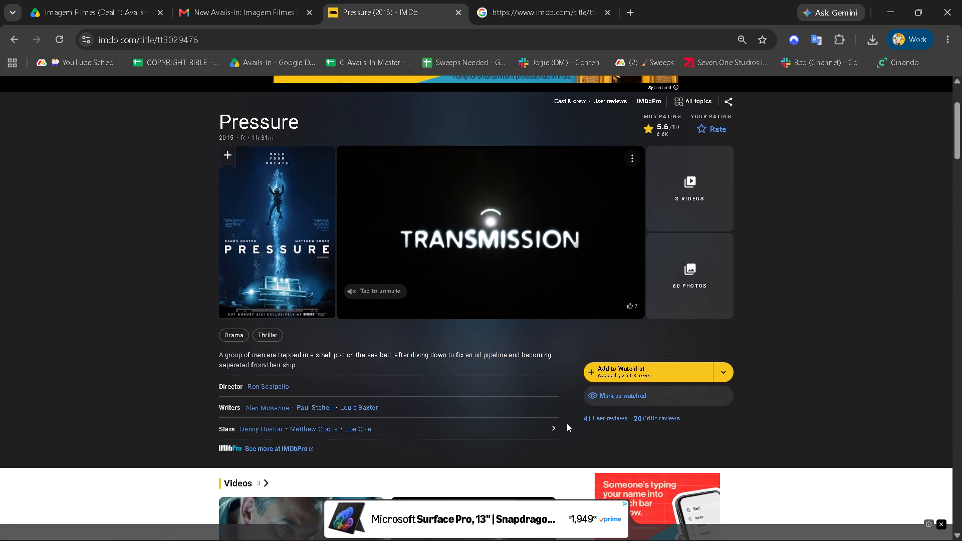
drag(566, 428, 238, 433)
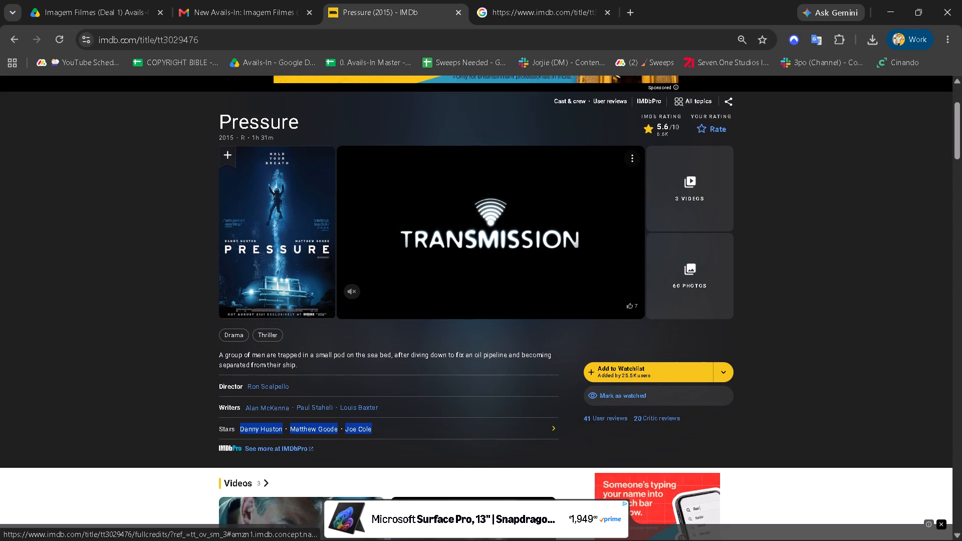
drag(238, 433, 239, 433)
key(ctrl+c)
key(ctrl+c)
key(ctrl+c)
key(ctrl+c)
key(ctrl+c)
click(111, 375)
Paste the copied stars into the row 10 cast cell, comma-separated as Danny Huston, Matthew Goode, Joe Cole.
key(alt+Tab)
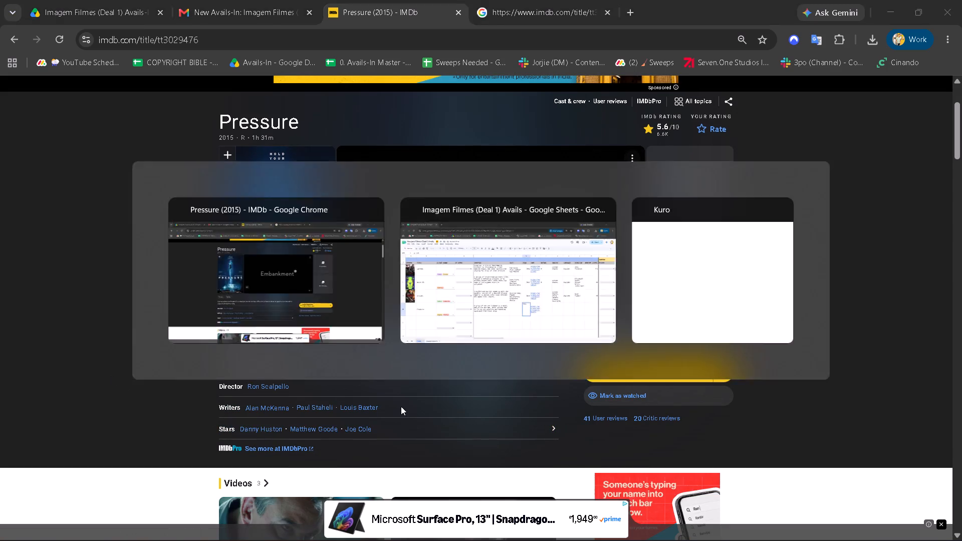
double_click(514, 390)
key(ctrl+v)
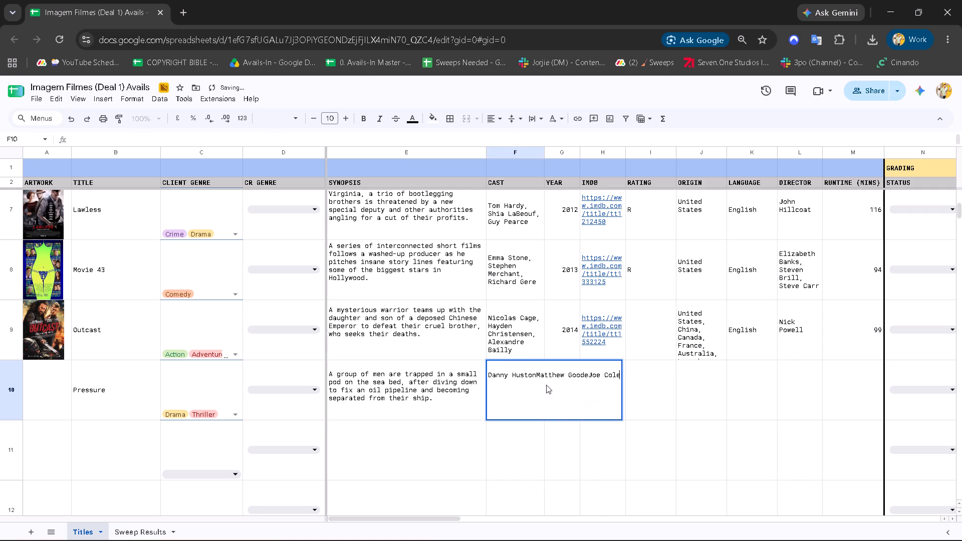
click(538, 372)
key(comma)
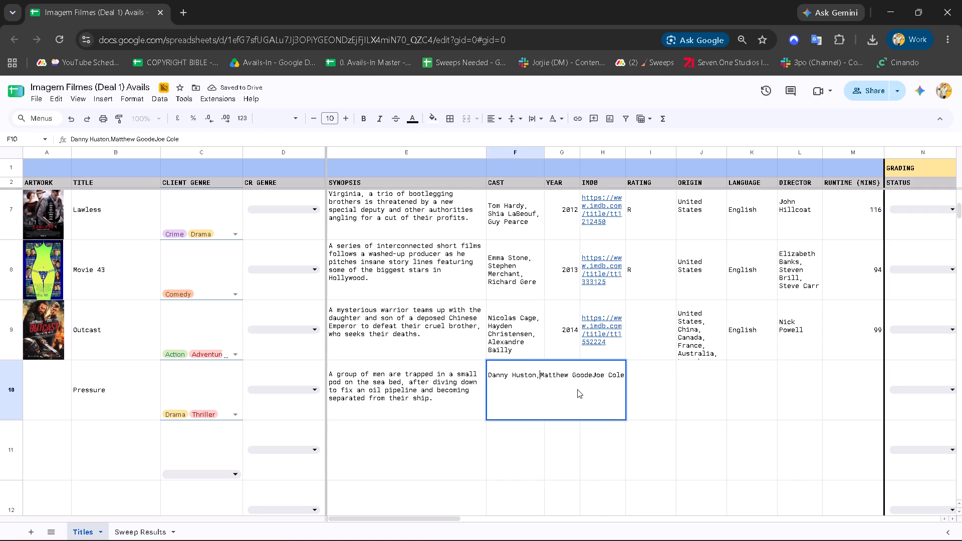
key(space)
click(597, 374)
key(comma)
key(space)
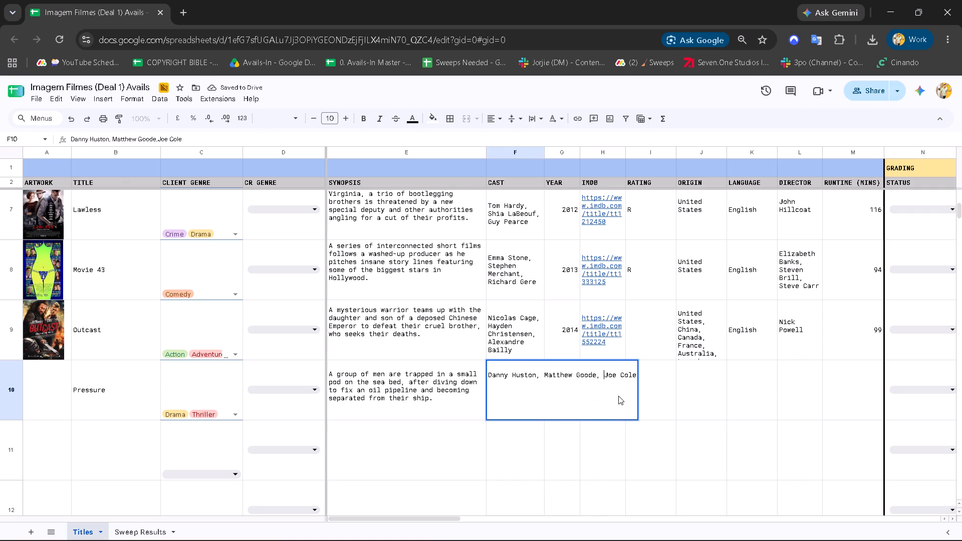
click(675, 389)
Copy the R rating from the Movie 43 row into the row 10 rating cell.
click(627, 251)
key(ctrl+c)
key(ctrl+c)
click(653, 396)
key(ctrl+v)
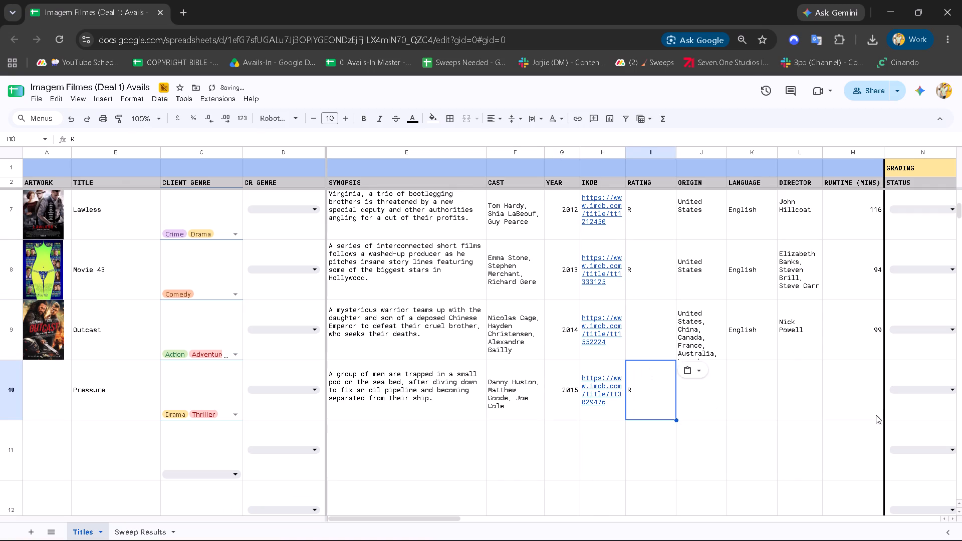
Enter 91 as the runtime in minutes for Pressure in row 10.
click(890, 396)
click(857, 398)
text(91)
key(Return)
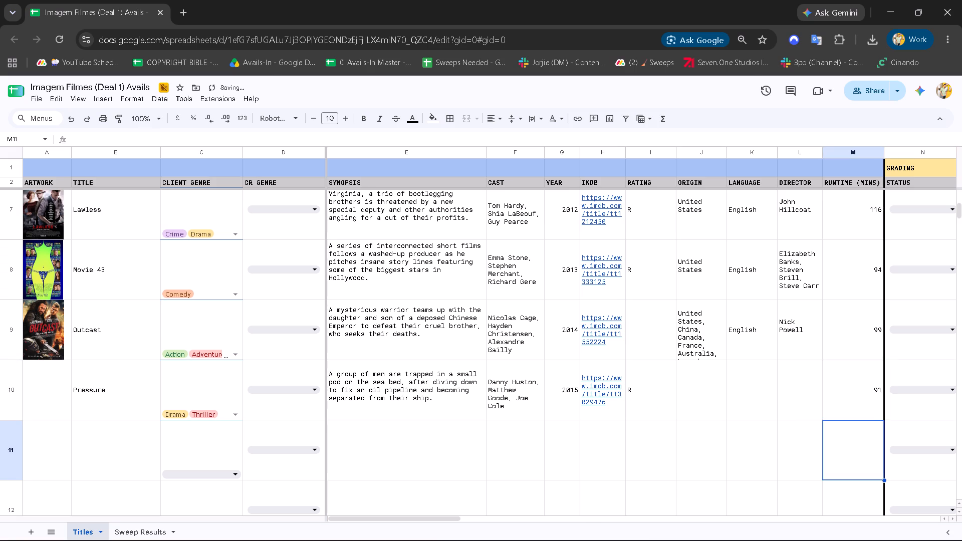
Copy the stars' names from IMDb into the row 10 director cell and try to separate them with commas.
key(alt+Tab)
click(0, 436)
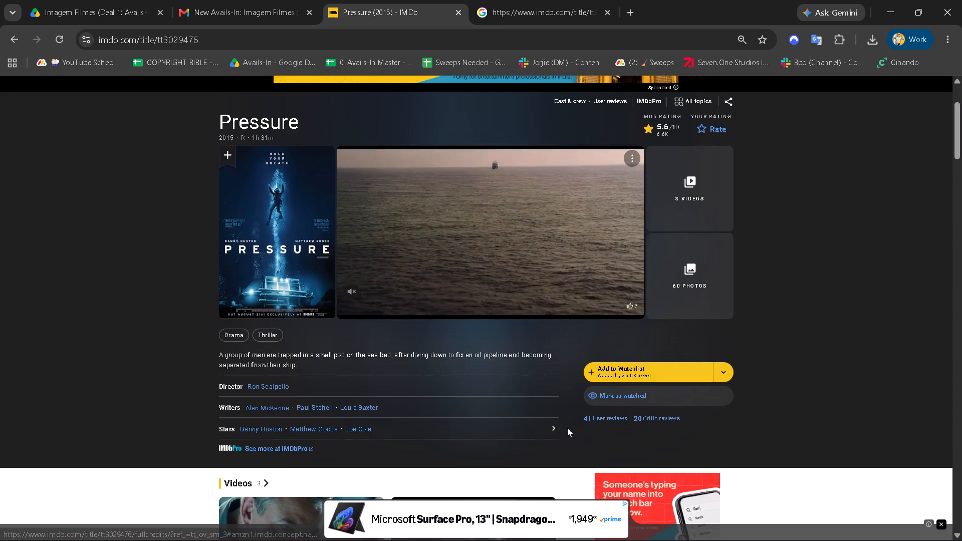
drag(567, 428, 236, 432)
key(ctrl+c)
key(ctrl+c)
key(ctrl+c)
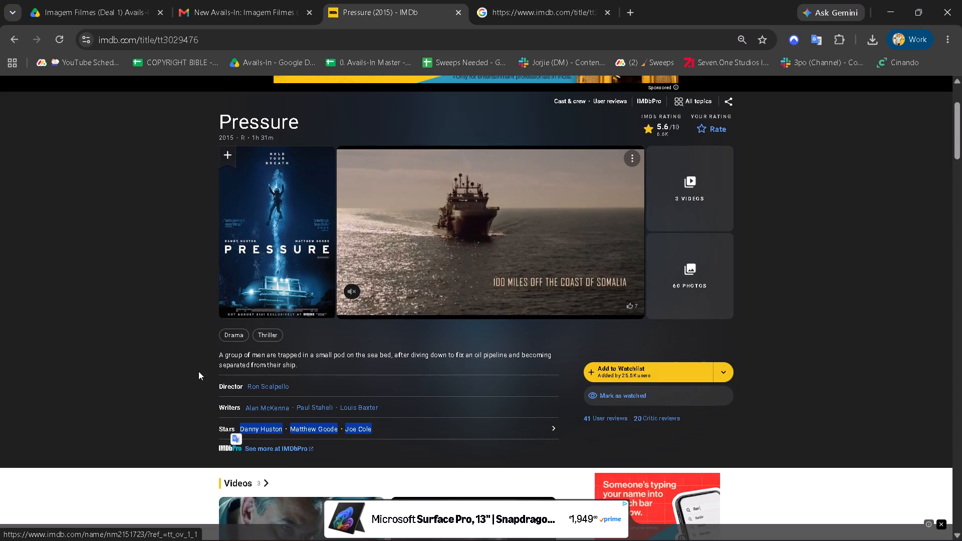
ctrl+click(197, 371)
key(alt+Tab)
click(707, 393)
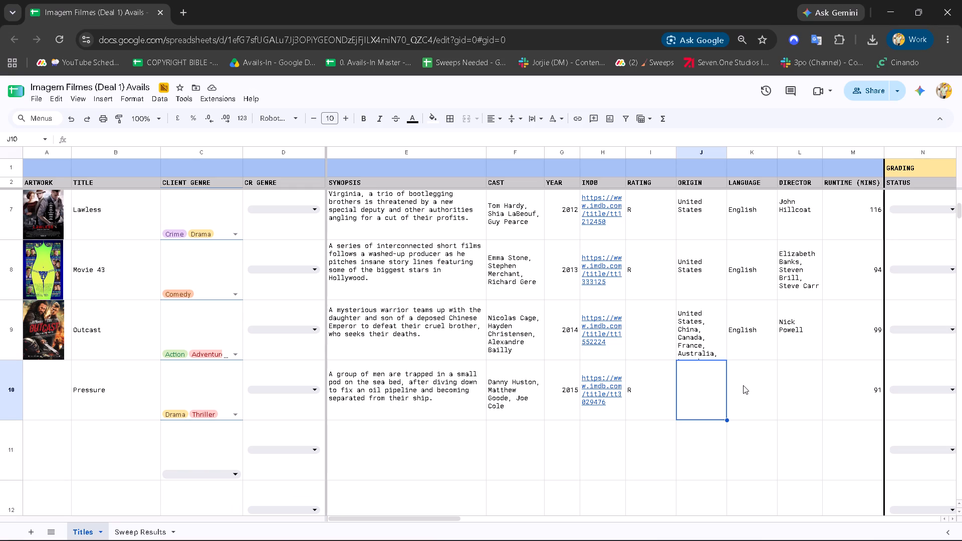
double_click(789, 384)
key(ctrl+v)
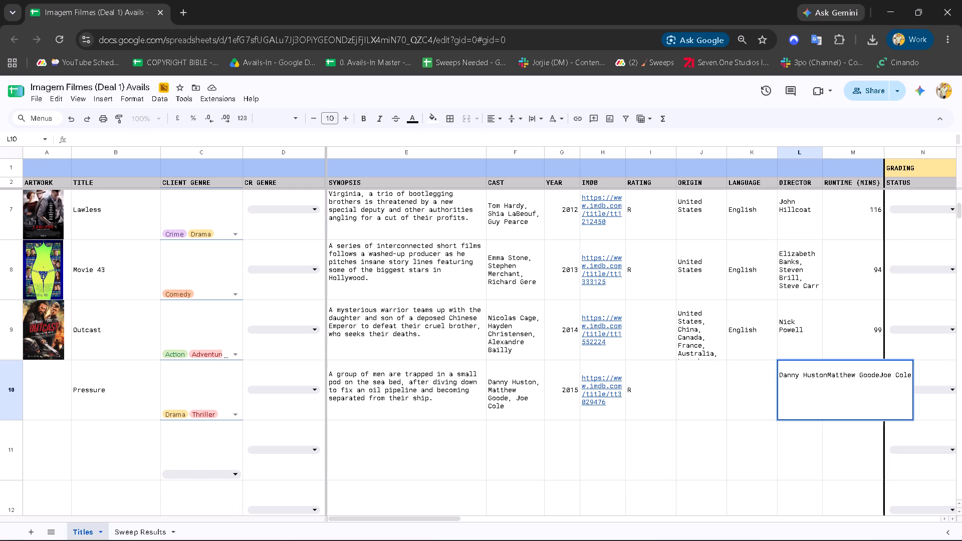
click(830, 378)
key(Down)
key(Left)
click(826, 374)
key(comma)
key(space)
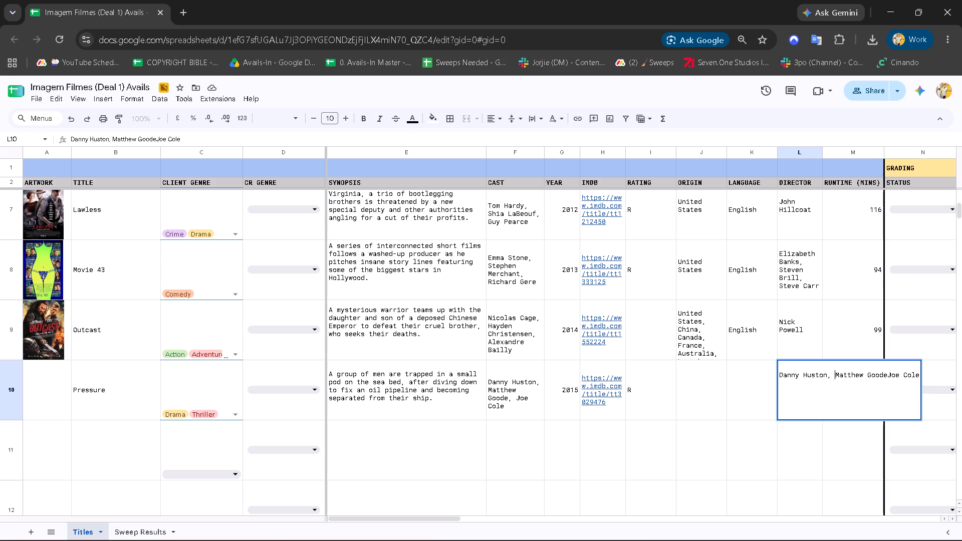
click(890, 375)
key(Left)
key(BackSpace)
Copy the director, Ron Scalpello, from IMDb and replace the contents of the row 10 director cell with it.
key(alt+Tab)
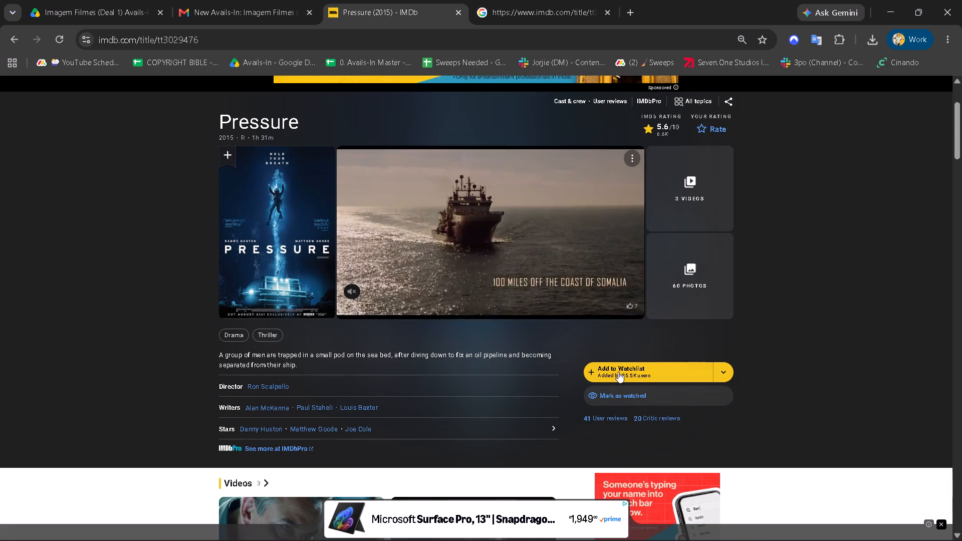
click(314, 389)
drag(314, 389, 252, 388)
key(ctrl+c)
key(ctrl+c)
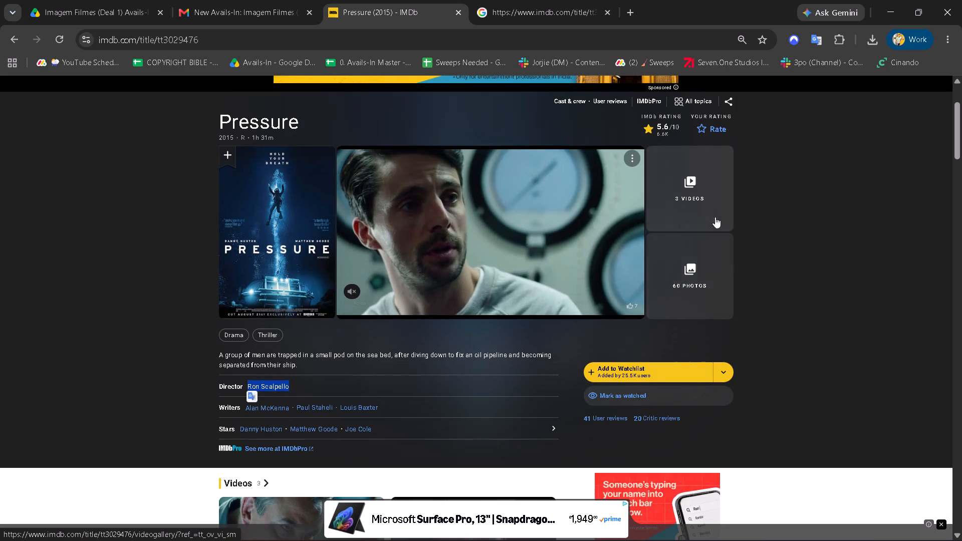
key(ctrl+c)
drag(961, 127, 961, 435)
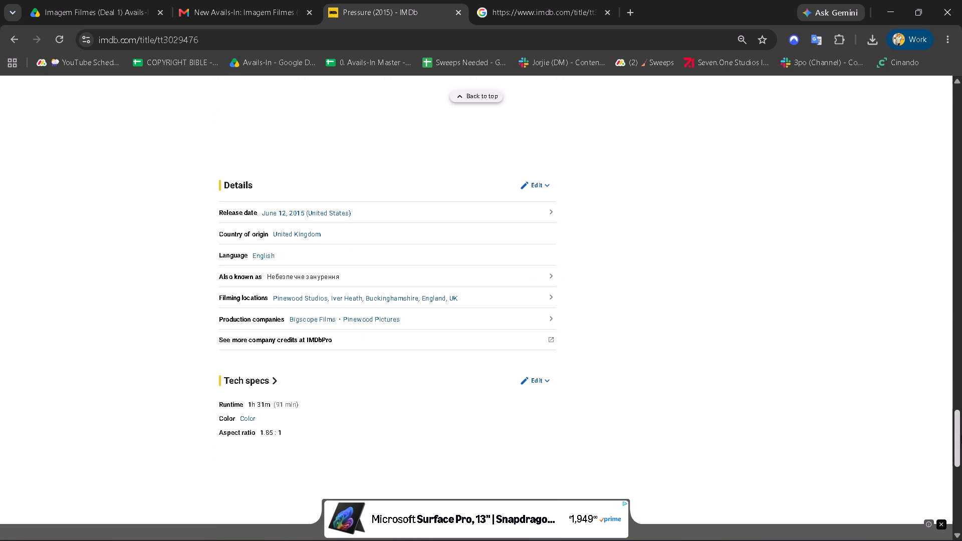
key(alt+Tab)
click(754, 375)
click(798, 384)
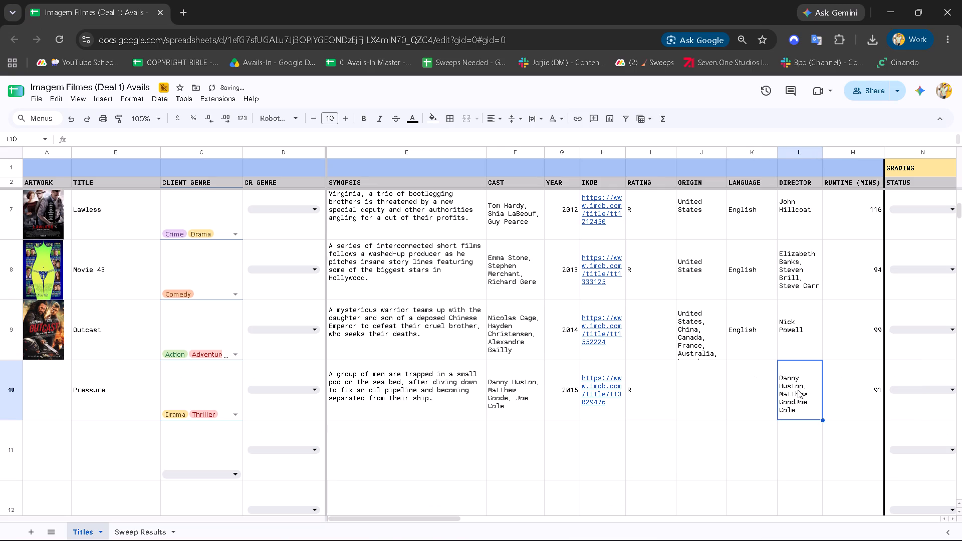
key(BackSpace)
double_click(787, 392)
key(ctrl+v)
Copy English from the Outcast row into the row 10 language cell.
click(756, 343)
key(ctrl+c)
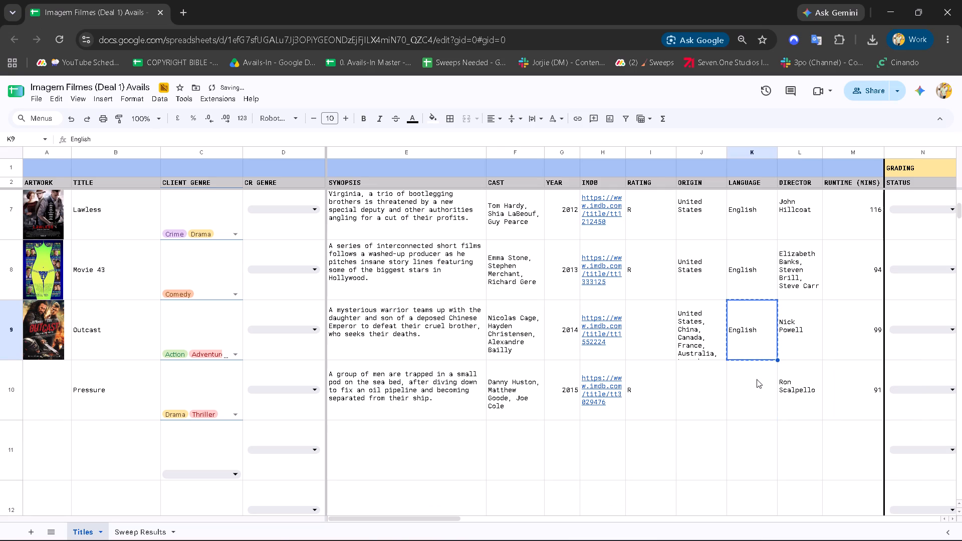
key(ctrl+c)
click(757, 379)
key(ctrl+v)
Copy the country of origin, United Kingdom, from the Details section of the Pressure IMDb page.
click(685, 382)
key(alt+Tab)
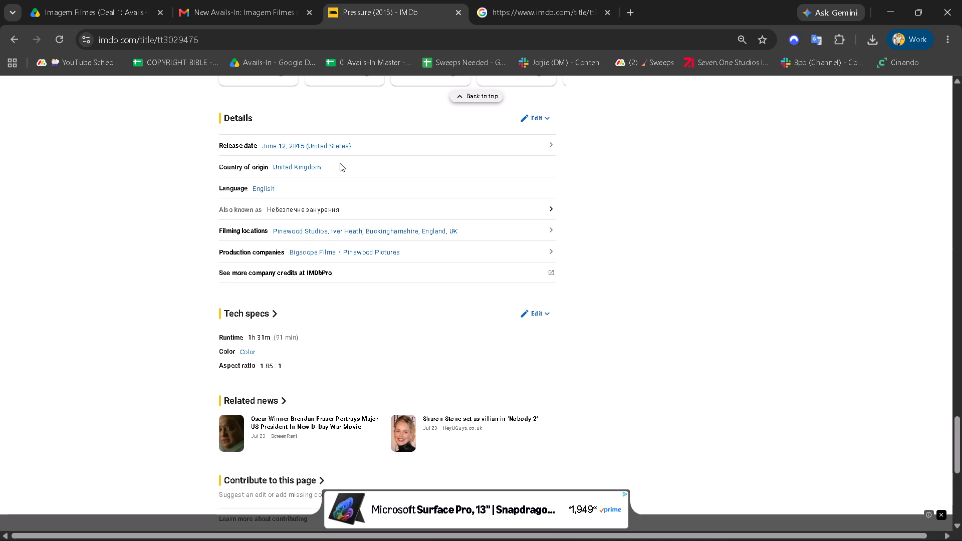
click(340, 163)
drag(340, 163, 271, 169)
key(ctrl+c)
key(ctrl+c)
key(ctrl+c)
Save the first Pressure poster from the Google image results as an image file.
drag(960, 454, 961, 36)
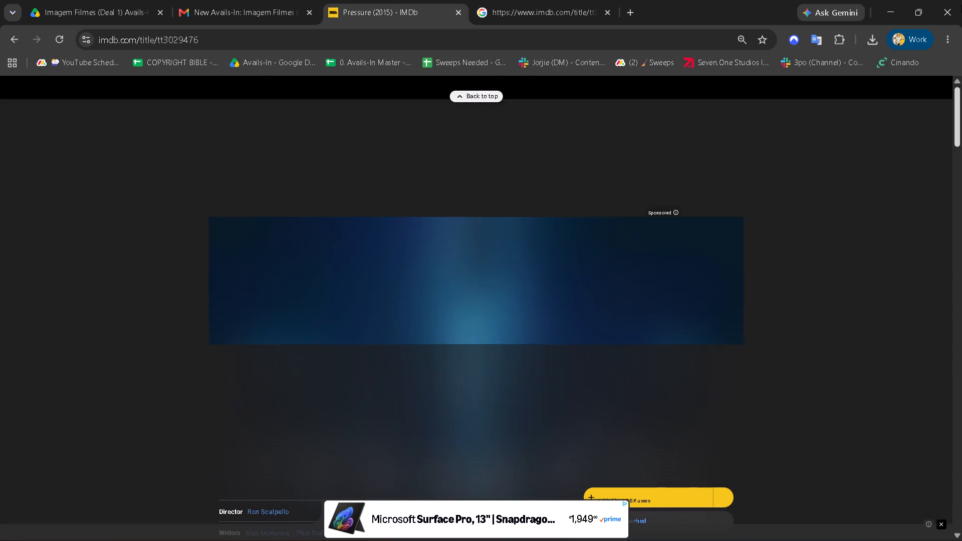
click(960, 0)
key(ctrl+Tab)
right_click(108, 263)
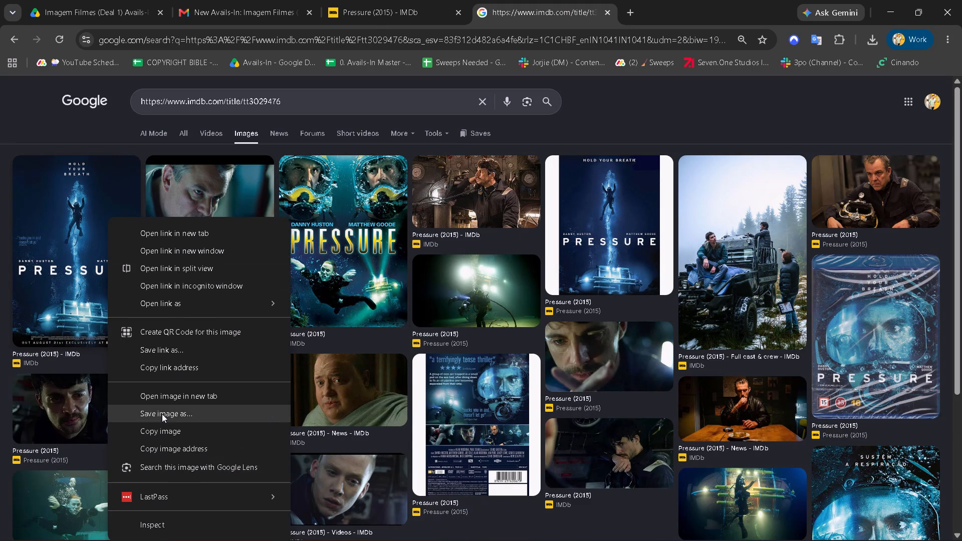
click(162, 414)
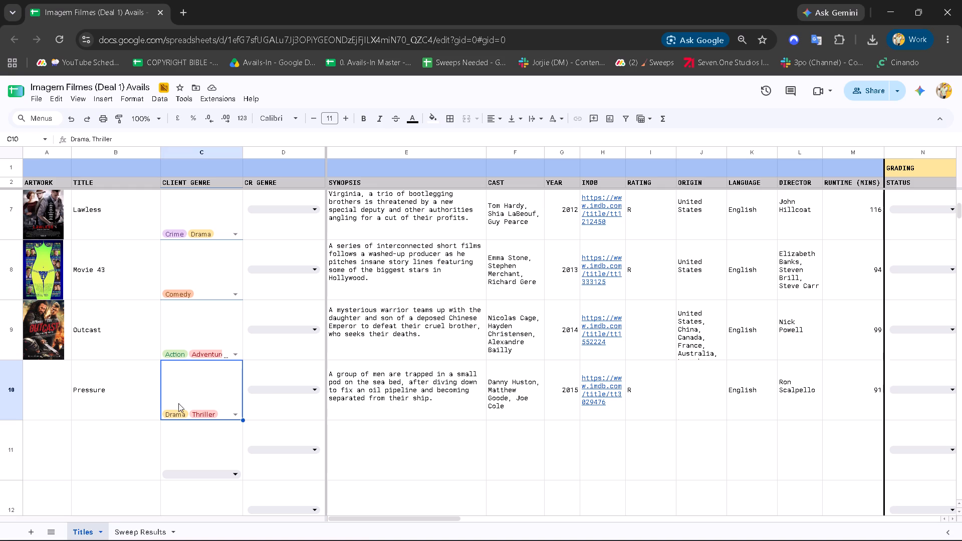
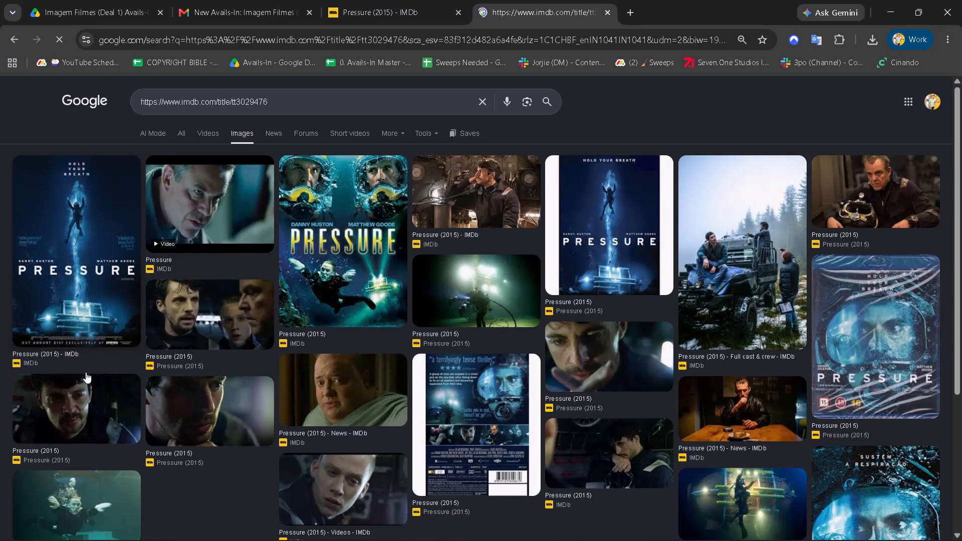
Open the first Pressure (2015) poster from the Google image results.
click(116, 269)
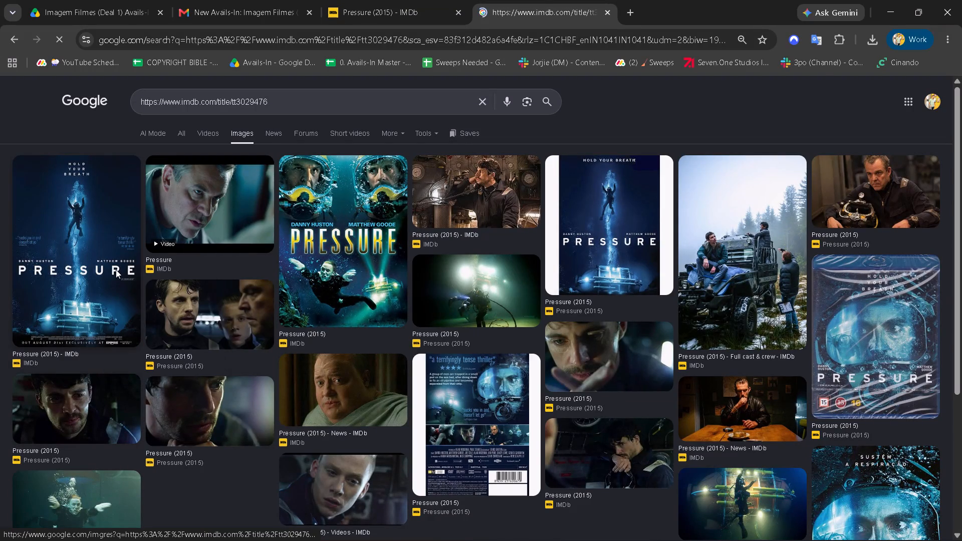
Finish saving the Pressure poster as an image file.
key(Return)
Paste United Kingdom into the origin cell of the Pressure row in the avails sheet.
key(alt+Tab)
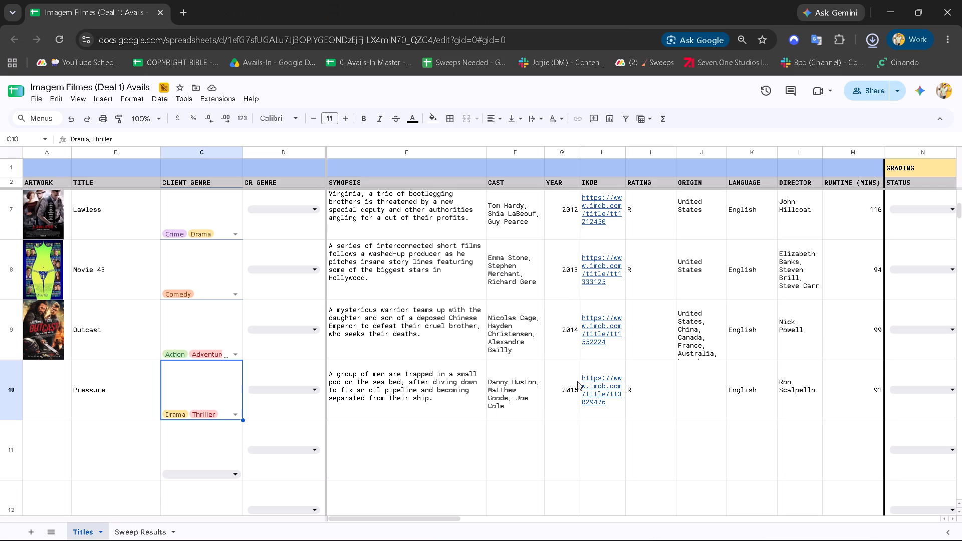
double_click(696, 394)
key(ctrl+v)
click(629, 422)
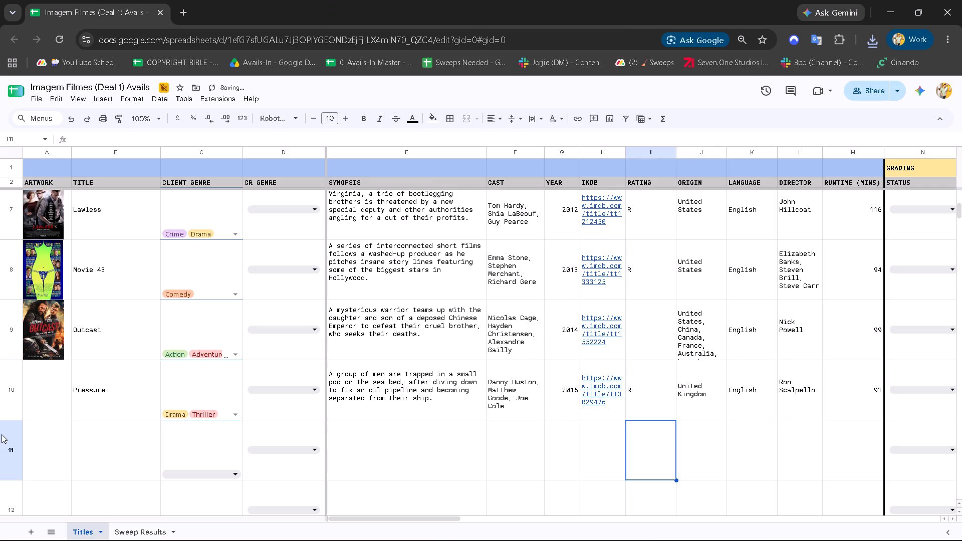
Insert the saved Pressure poster from the barnaby downloads folder as an image in artwork cell A10.
click(43, 392)
click(102, 98)
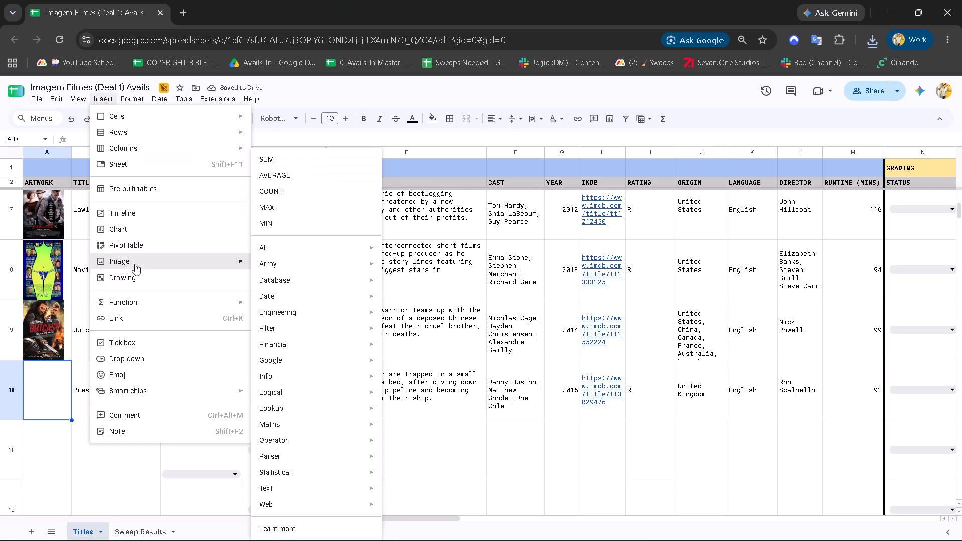
click(135, 262)
click(291, 267)
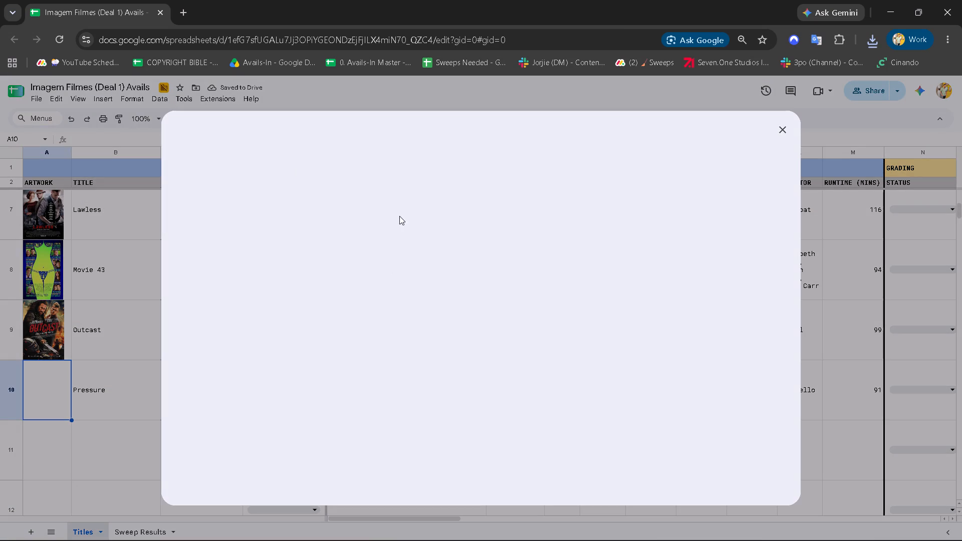
click(200, 248)
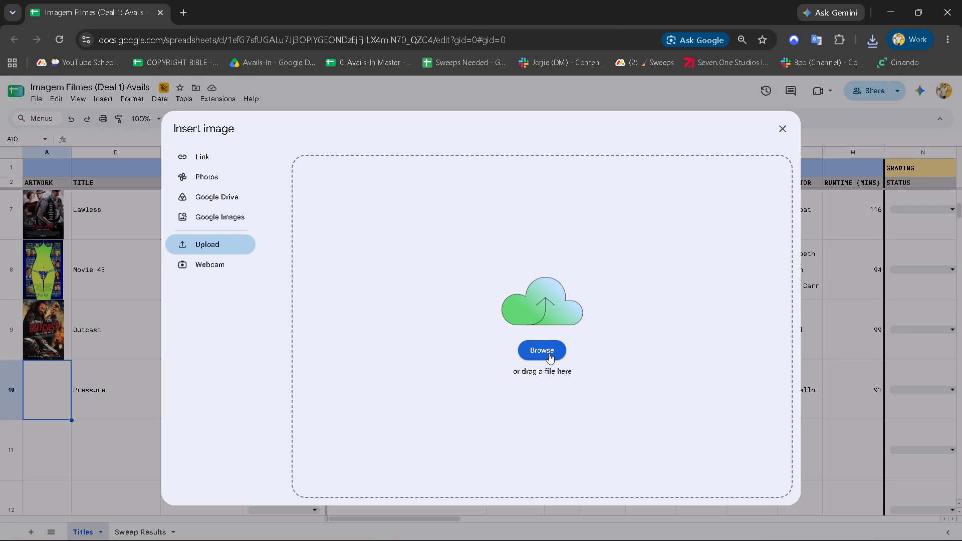
click(549, 353)
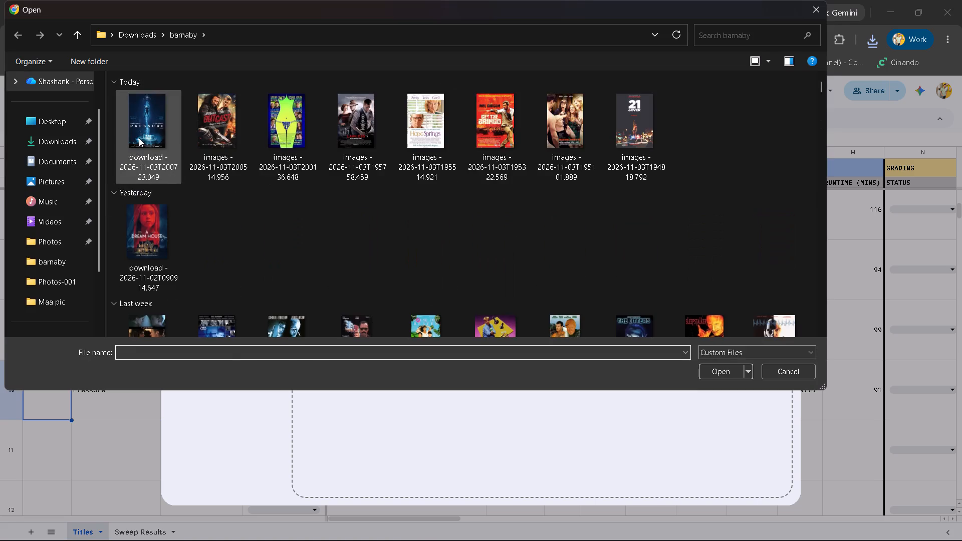
click(139, 138)
key(Return)
Close the Pressure (2015) IMDb page in the research browser window.
key(alt+Tab)
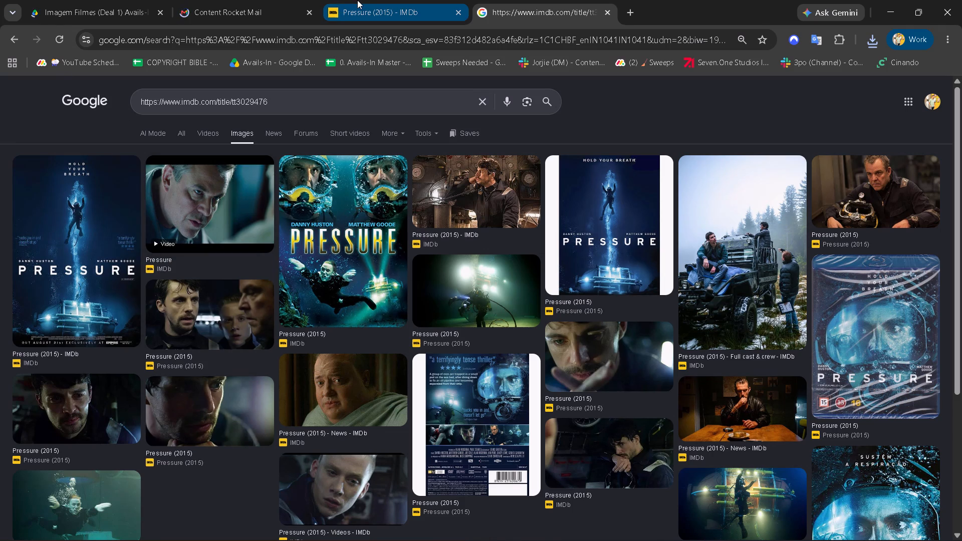
click(357, 0)
key(ctrl+w)
Return to the Gmail message that lists the Imagem Filmes titles.
click(236, 0)
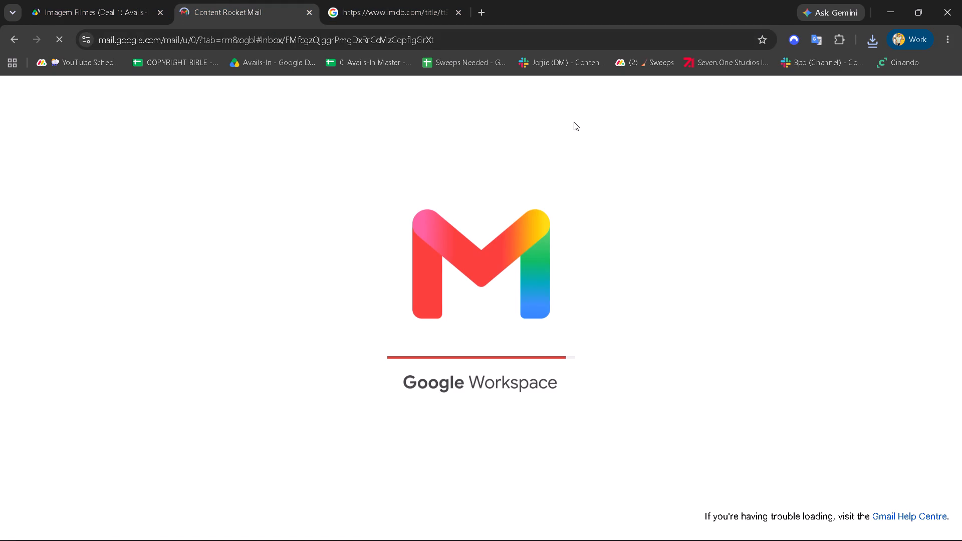
click(408, 0)
click(219, 1)
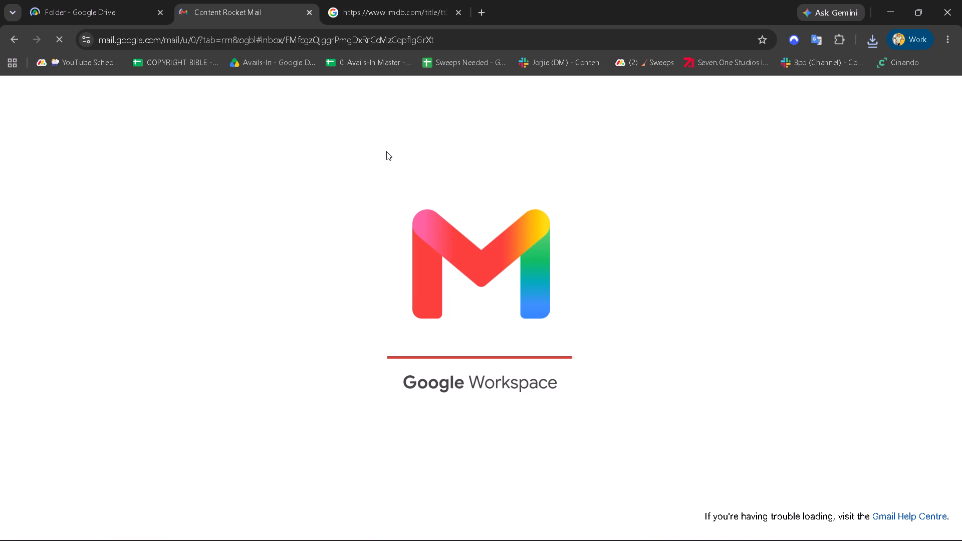
click(429, 0)
click(283, 0)
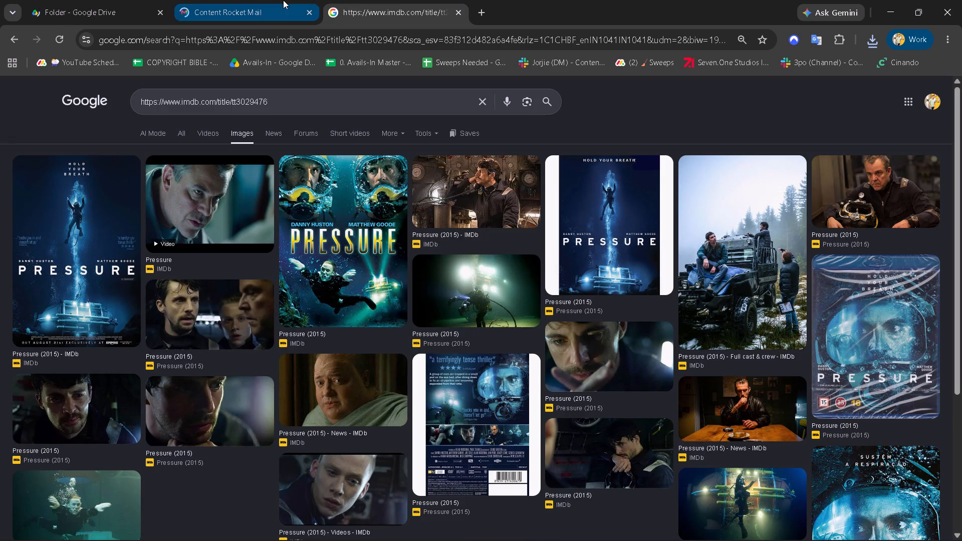
scroll(738, 540, up, 1)
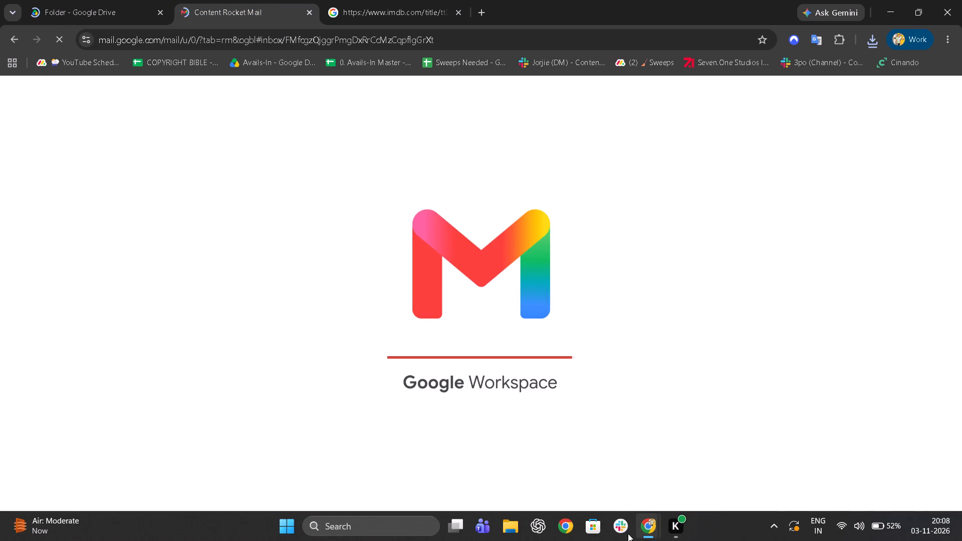
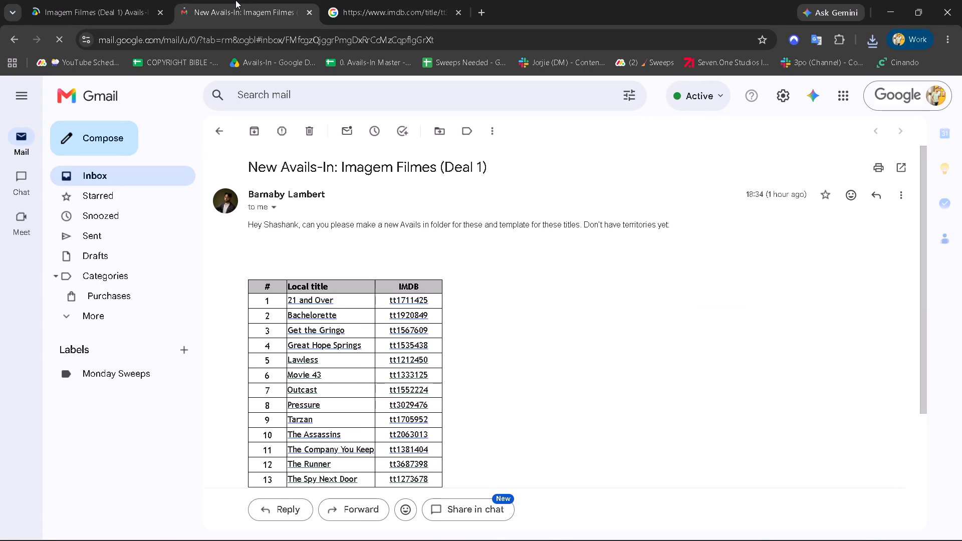
Open the Tarzan IMDb link tt1705952 from the email and load its main title page without the reference suffix.
scroll(324, 370, down, 1)
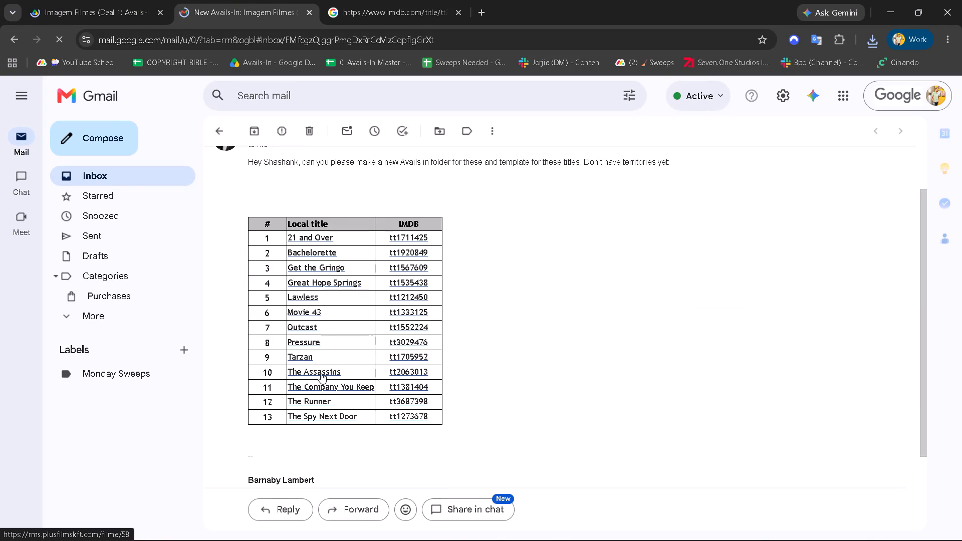
click(413, 360)
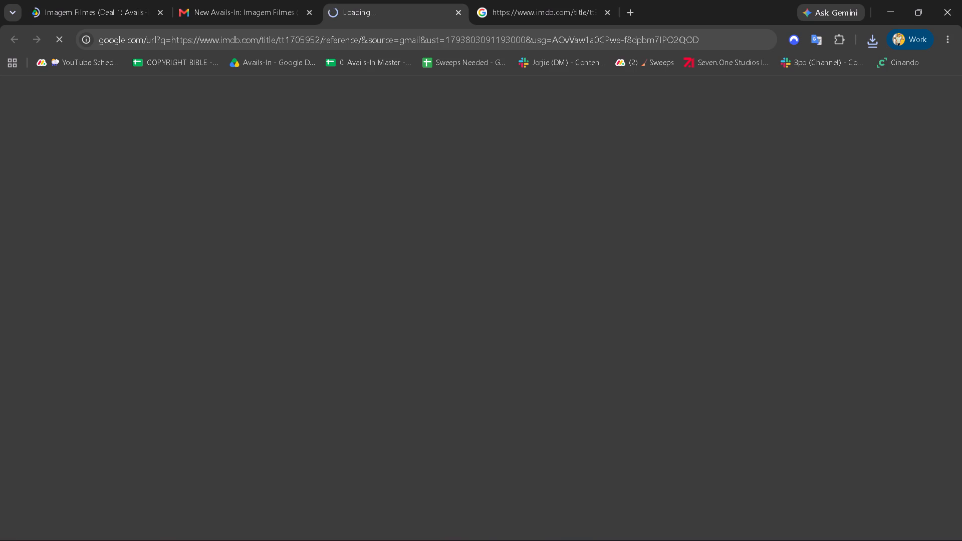
double_click(176, 41)
click(235, 41)
drag(235, 41, 0, 48)
key(ctrl+c)
key(ctrl+c)
triple_click(334, 38)
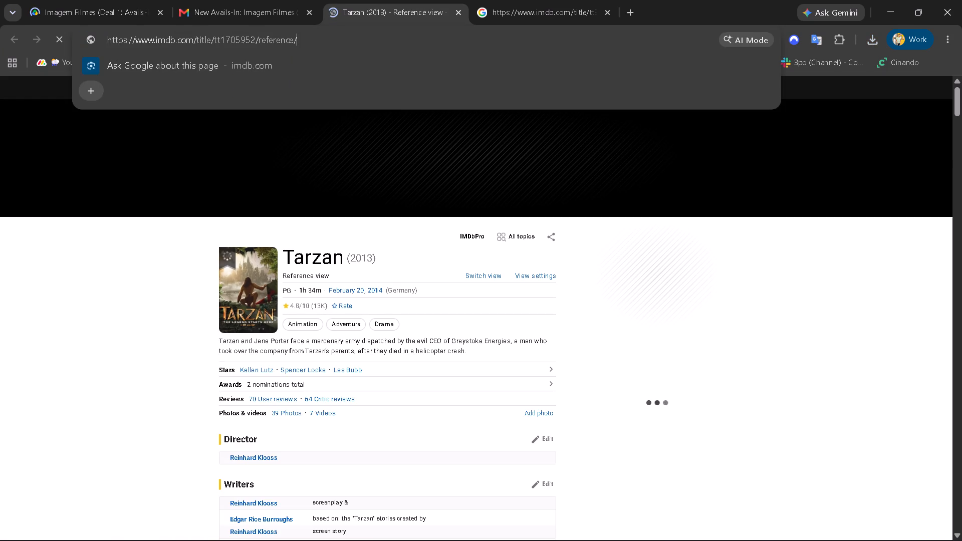
click(334, 38)
key(ctrl+v)
key(Return)
key(ctrl+Tab)
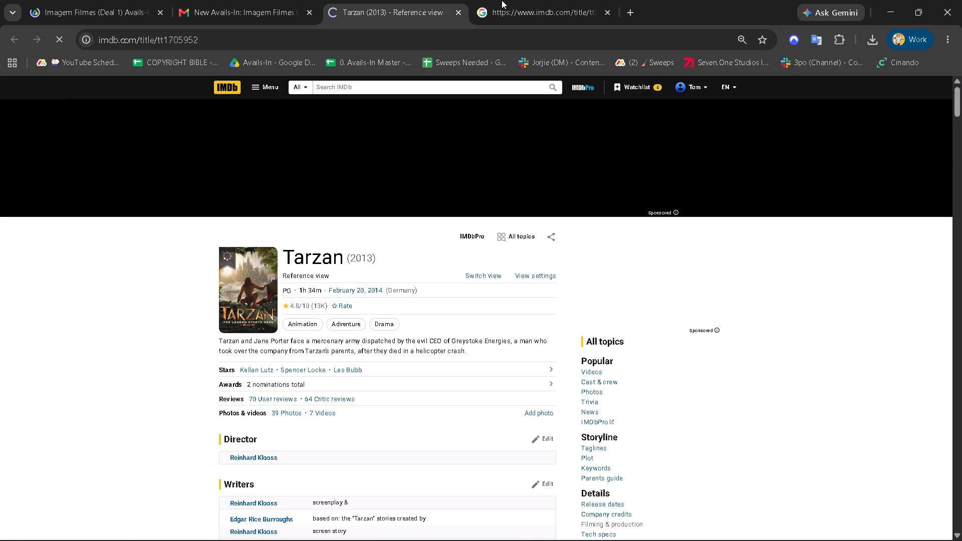
triple_click(297, 104)
key(ctrl+v)
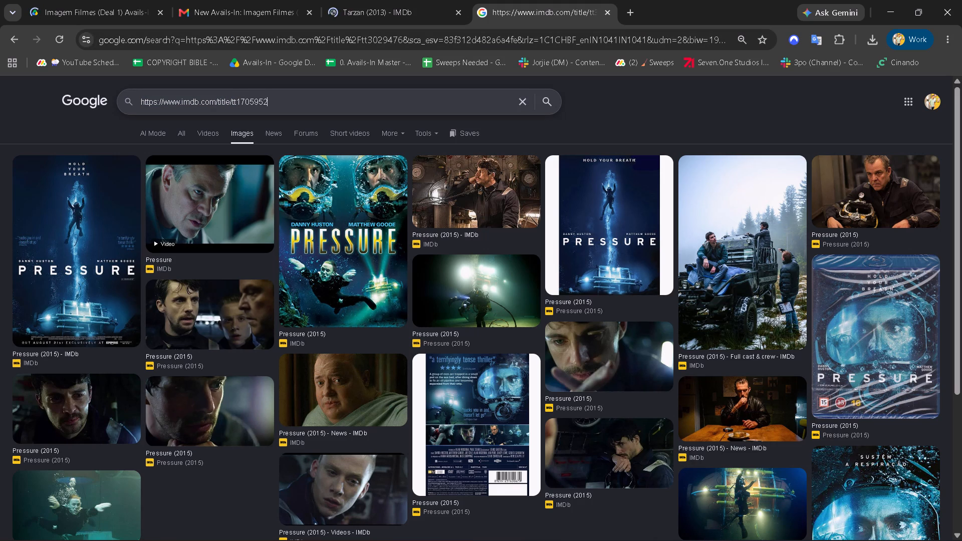
key(Return)
Copy the email table entries from tt2063013 through tt1273678 into a new browser tab's address and place that tab beside the email.
click(263, 13)
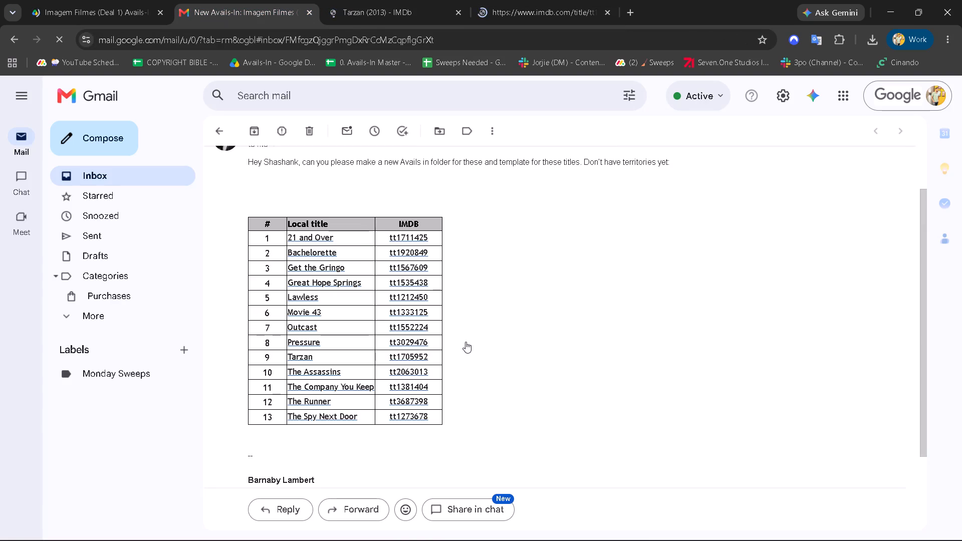
drag(461, 374, 372, 376)
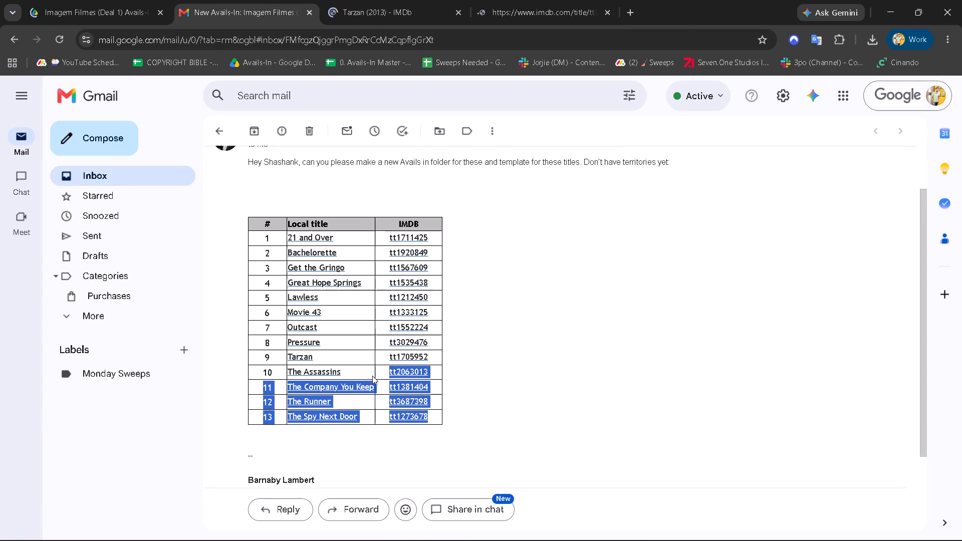
drag(372, 376, 386, 373)
key(ctrl+c)
key(ctrl+c)
key(ctrl+c)
key(ctrl+c)
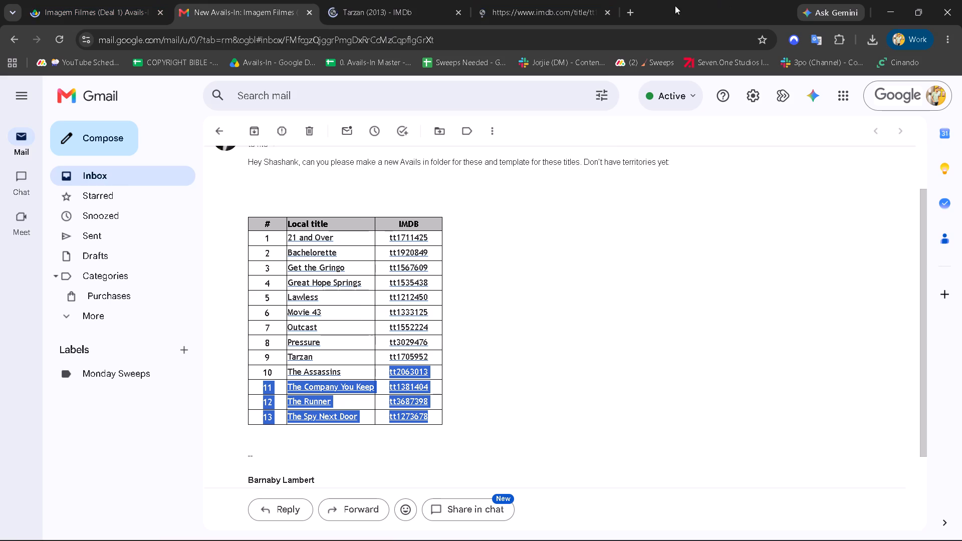
click(628, 9)
key(ctrl+v)
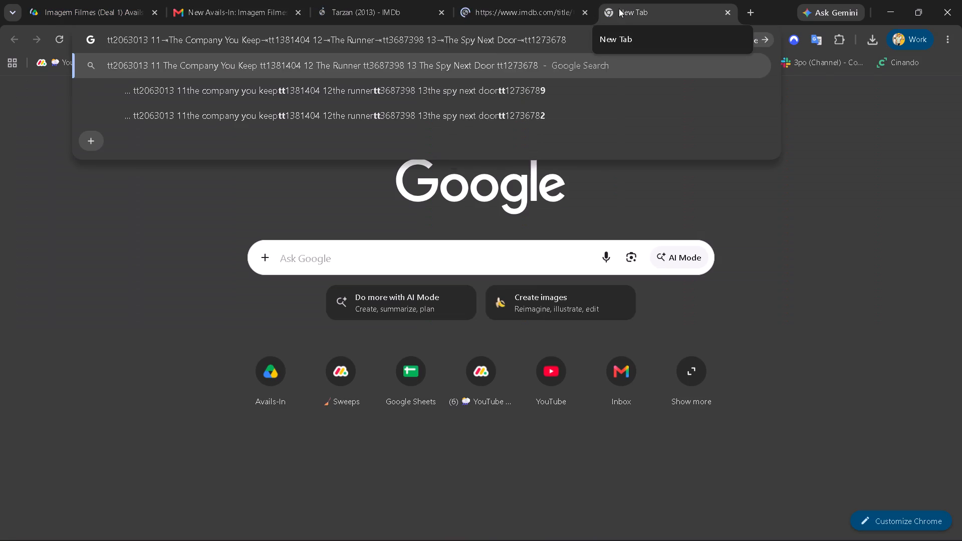
drag(672, 4, 302, 6)
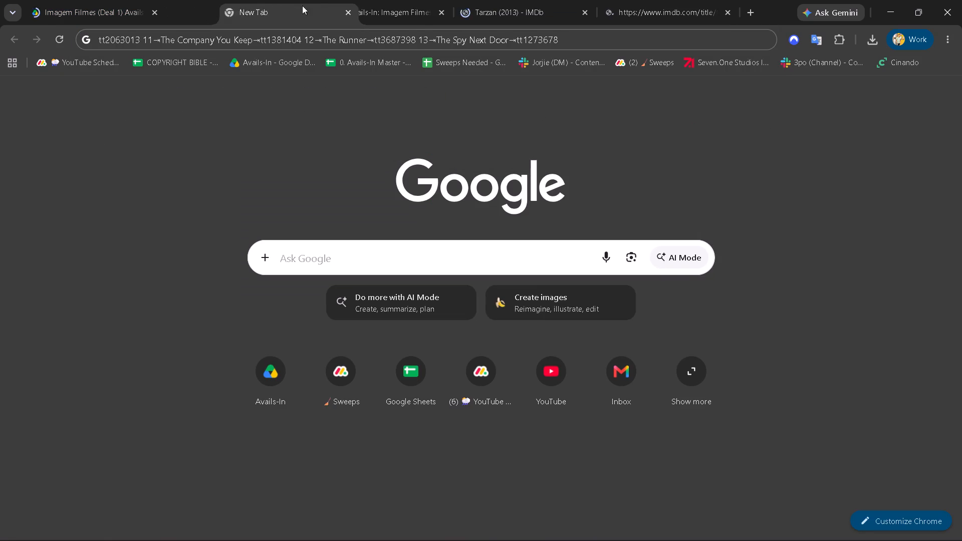
drag(302, 6, 355, 6)
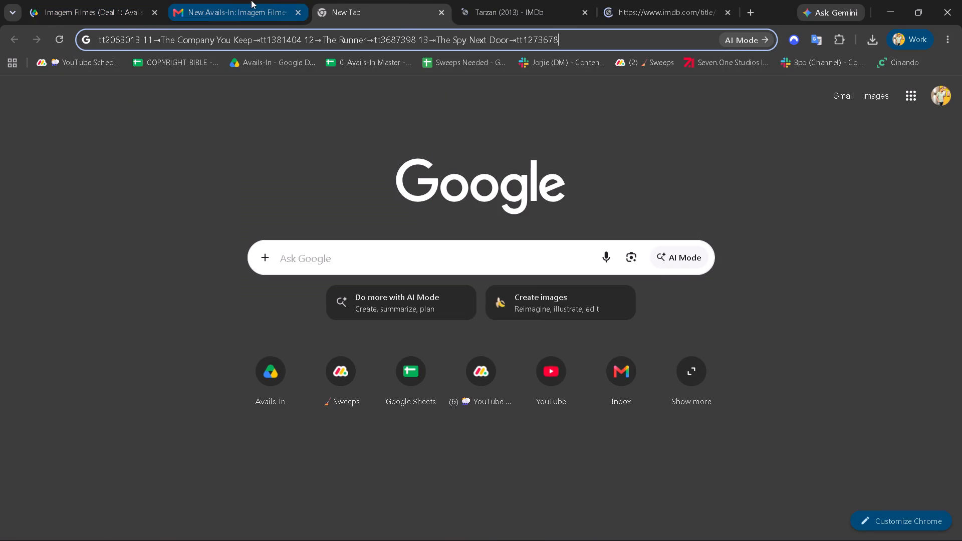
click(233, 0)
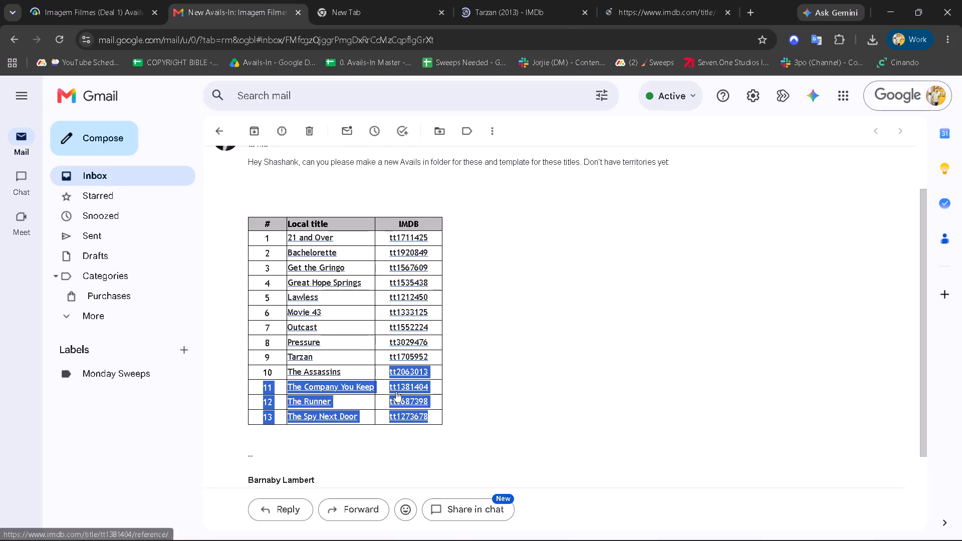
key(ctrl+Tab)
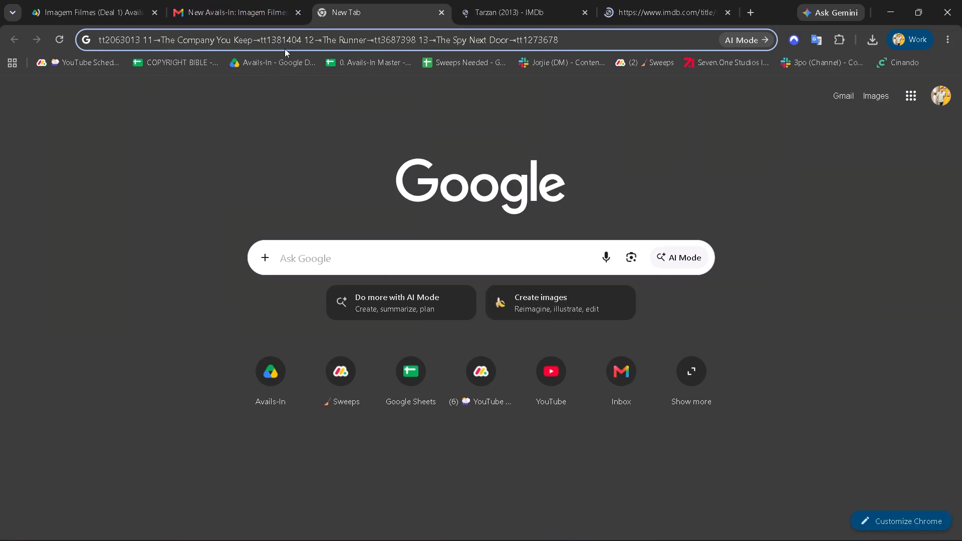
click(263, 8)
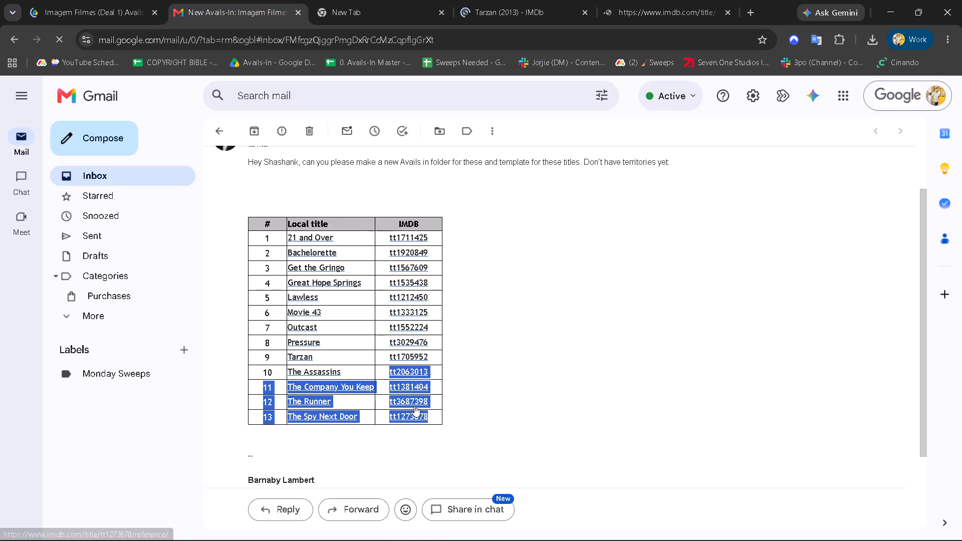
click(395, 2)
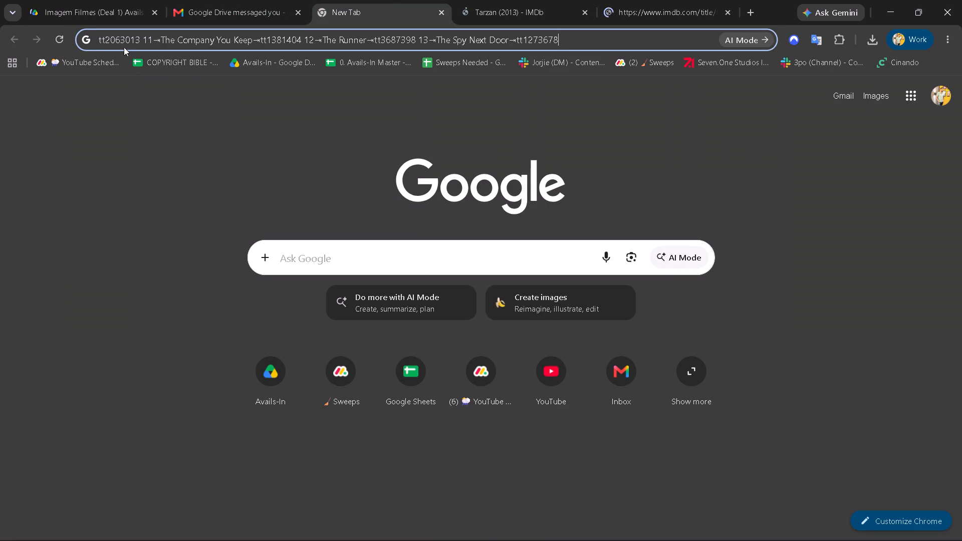
Copy the page link imdb.com/title/tt1705952 from the Tarzan (2013) IMDb page.
click(520, 0)
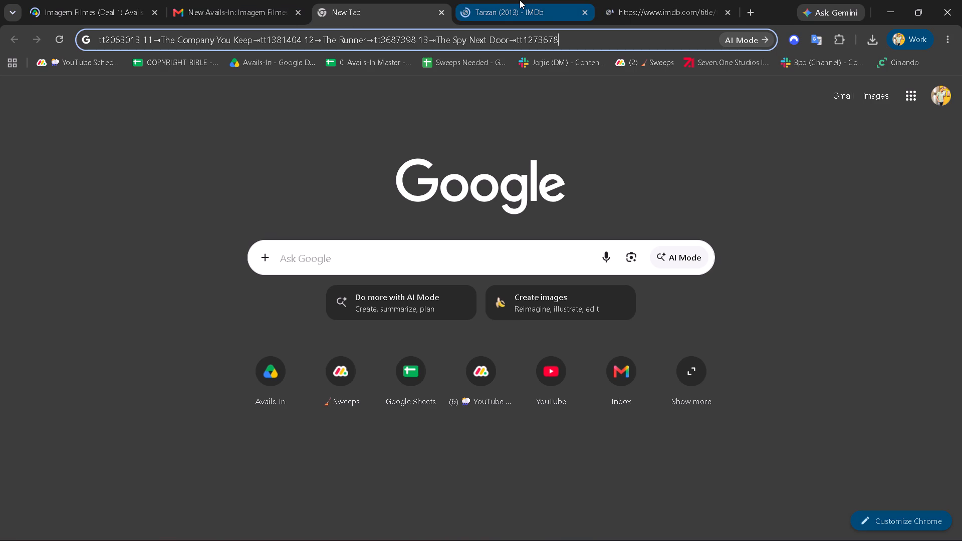
click(245, 35)
key(ctrl+c)
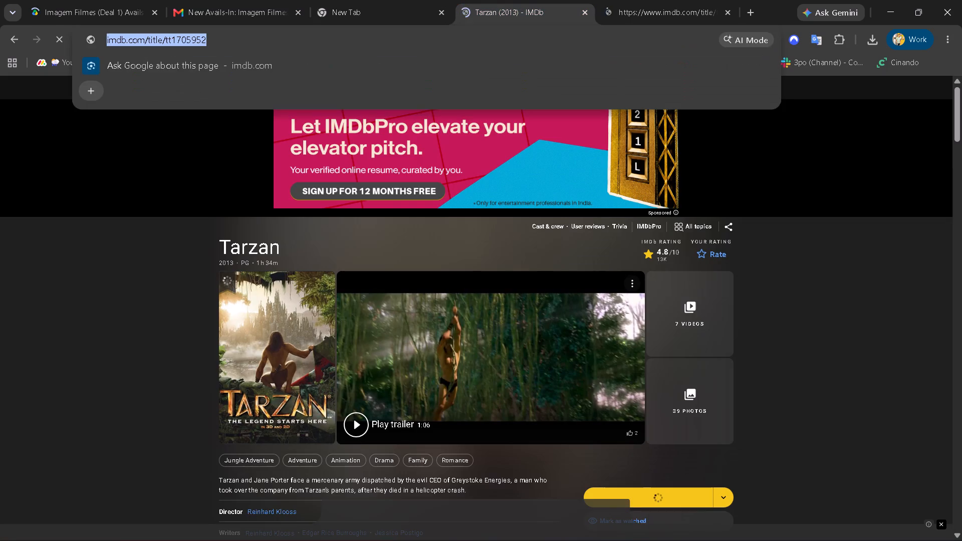
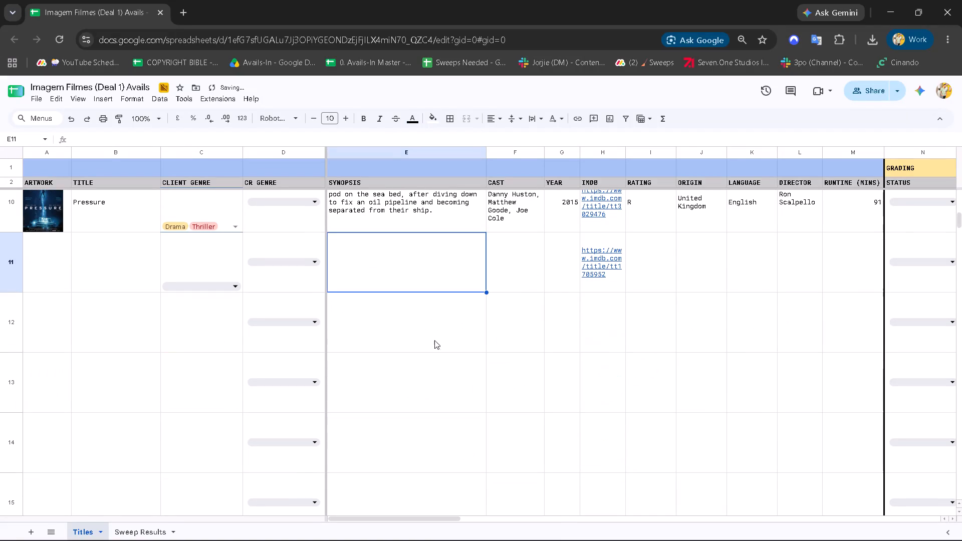
Copy the film title Tarzan from its IMDb page into the title cell of row 11.
key(alt+Tab)
double_click(246, 247)
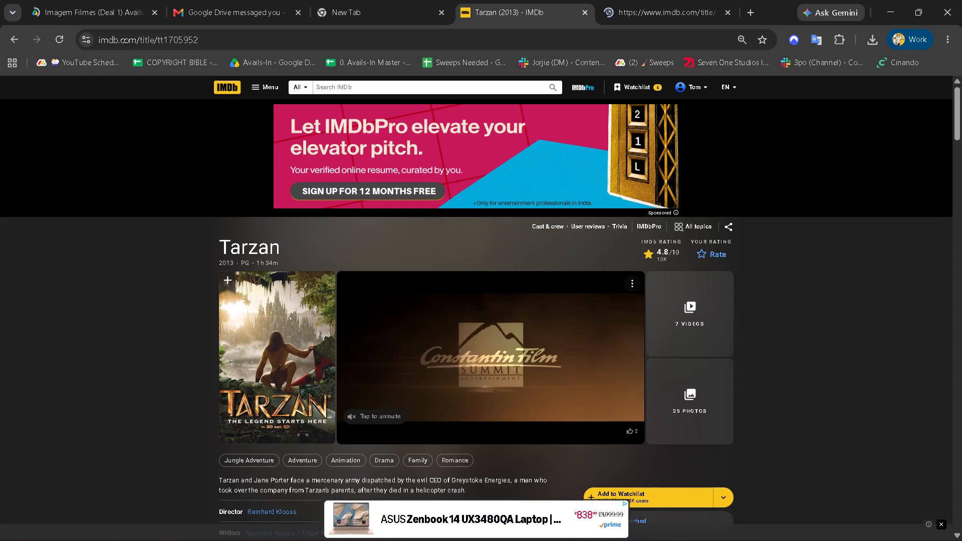
key(ctrl+c)
key(ctrl+c)
key(ctrl+c)
key(alt+Tab)
double_click(111, 262)
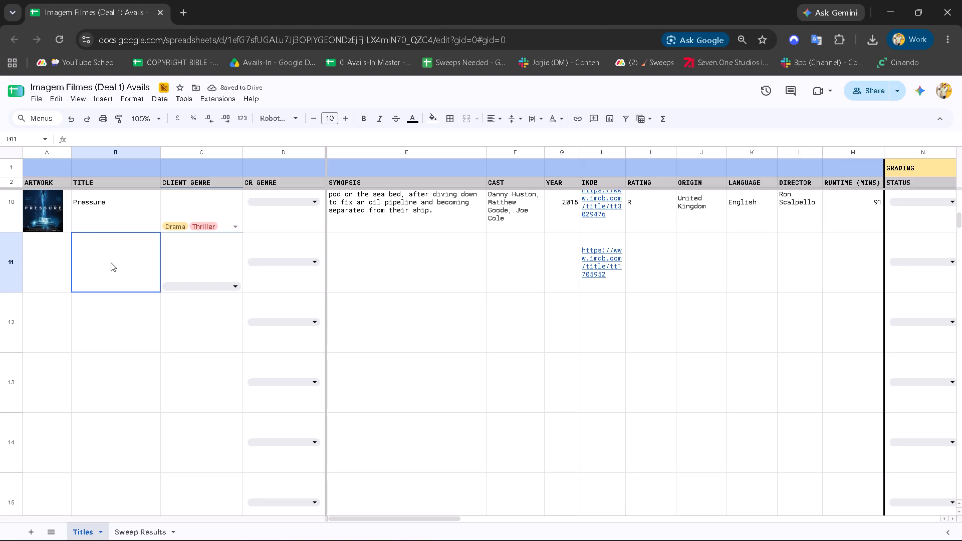
key(ctrl+v)
Enter 2013 as Tarzan's year and PG as its rating in row 11.
click(579, 251)
click(562, 259)
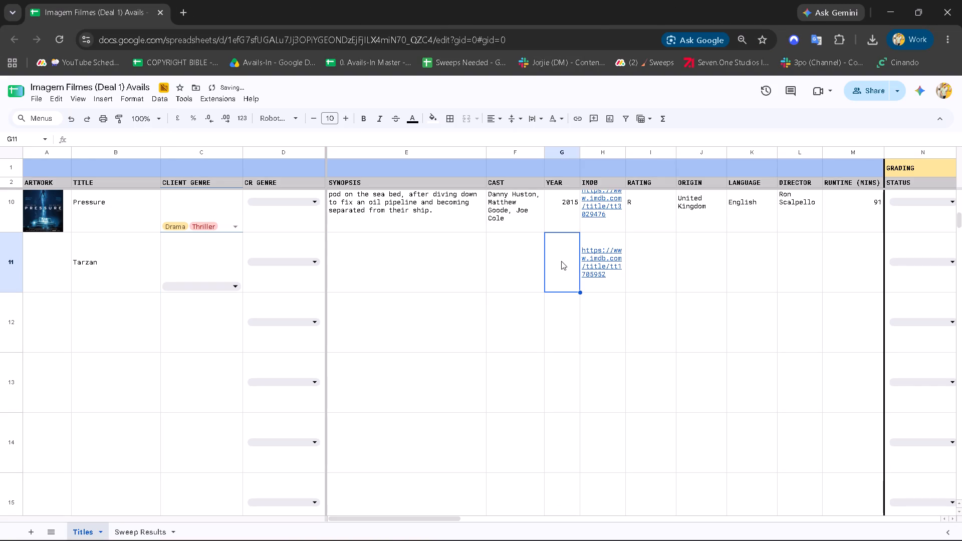
text(2013)
key(Tab)
key(Tab)
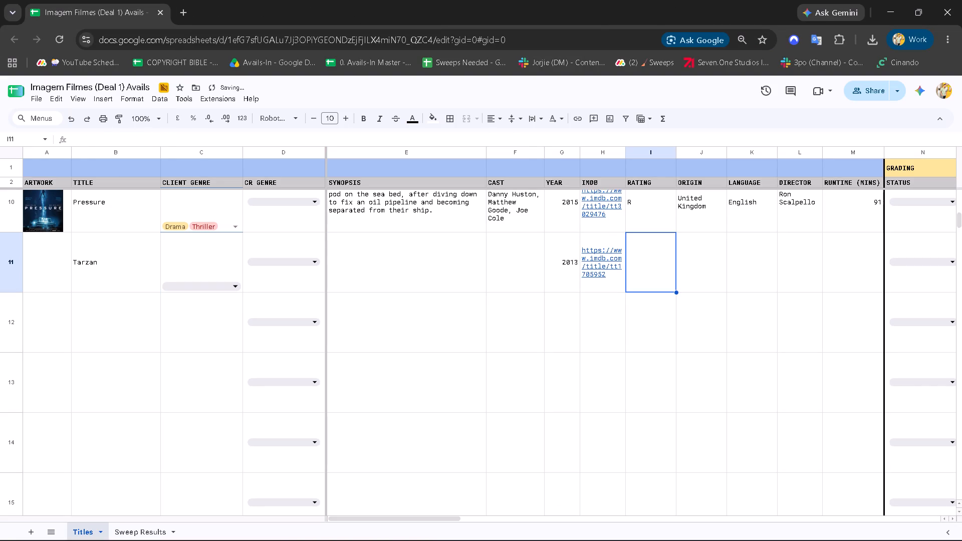
text(PG)
key(Return)
Copy Tarzan's synopsis text from its IMDb page.
key(alt+Tab)
scroll(25, 400, down, 3)
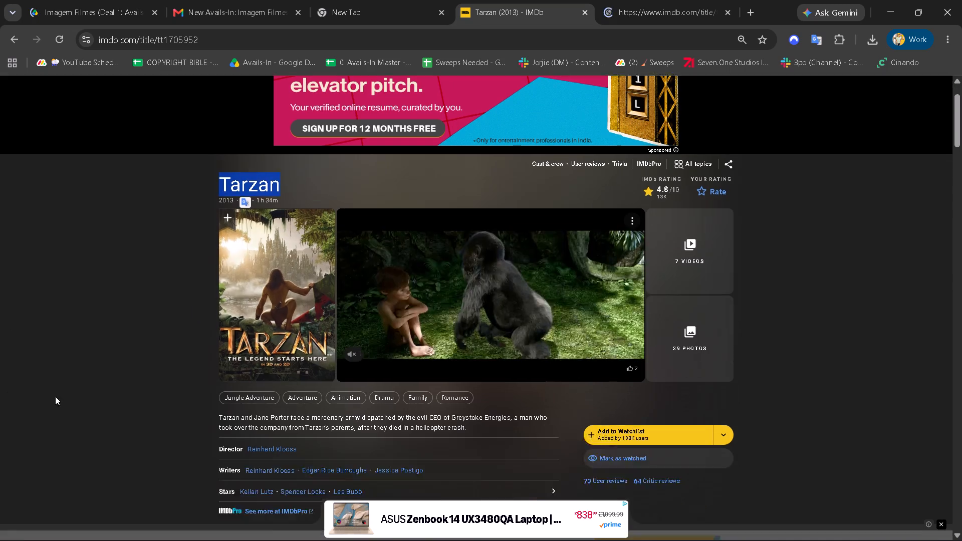
triple_click(281, 291)
key(ctrl+c)
key(ctrl+c)
key(ctrl+c)
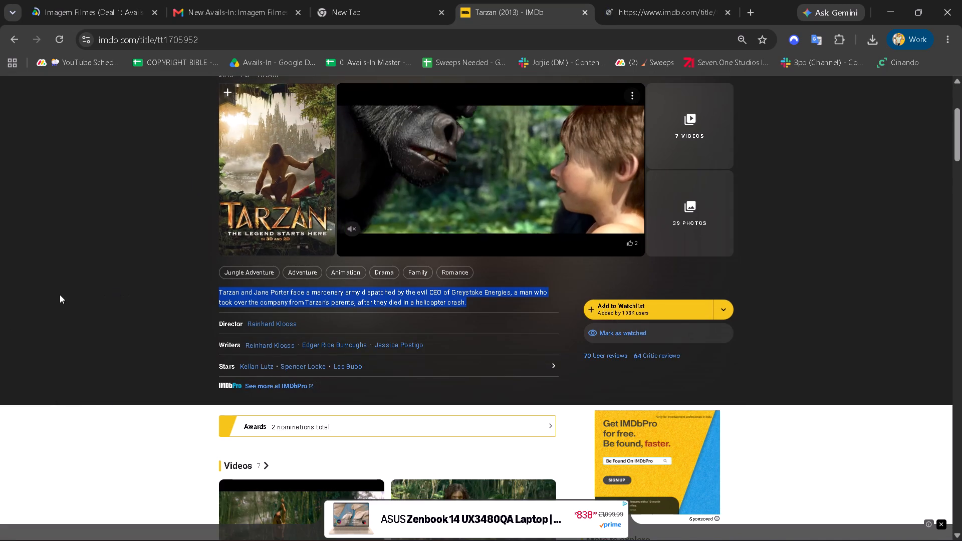
Check Tarzan's genres on IMDb and set its client genre to Adventure, Drama, Fantasy and Romance.
click(60, 295)
scroll(125, 289, up, 3)
scroll(47, 338, down, 1)
scroll(296, 268, down, 2)
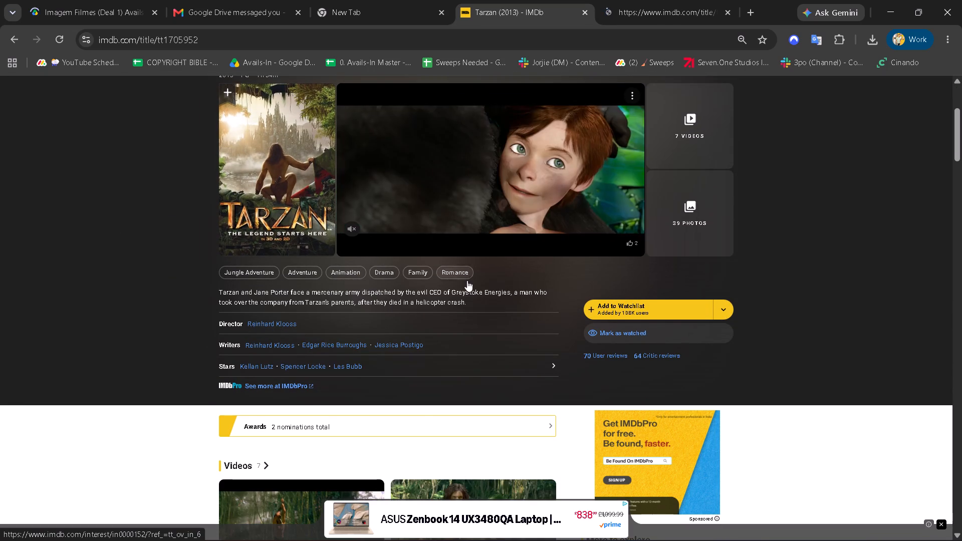
key(alt+Tab)
click(186, 264)
text(ad)
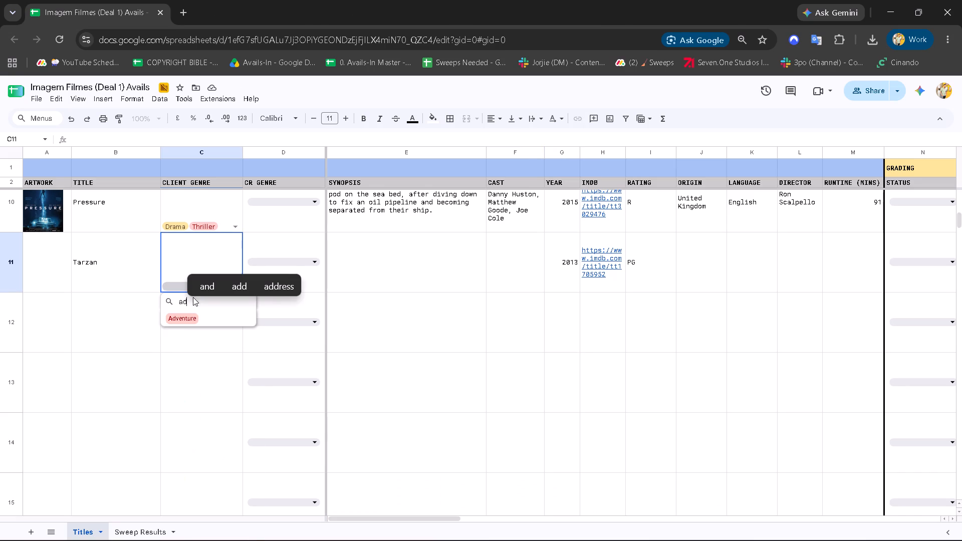
click(179, 323)
text(dr)
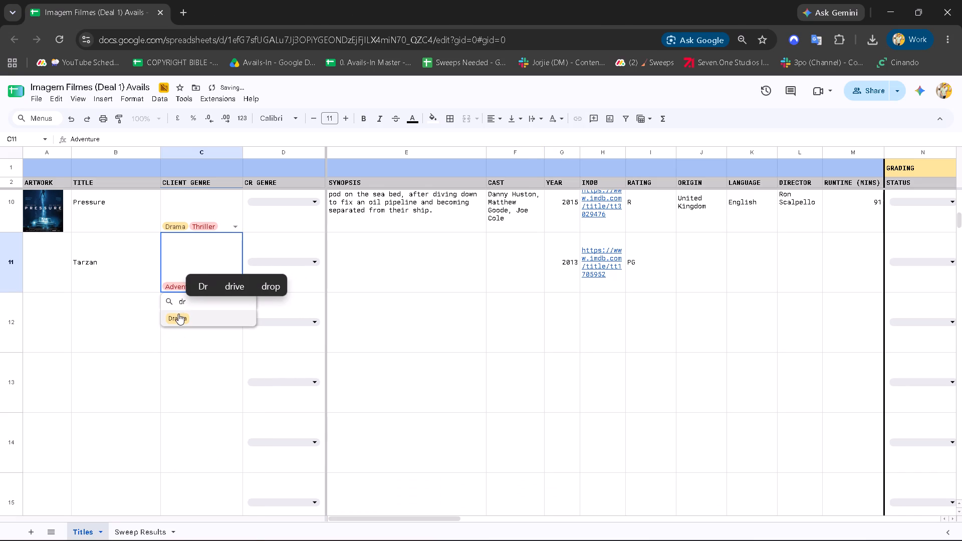
click(178, 314)
key(f)
click(179, 319)
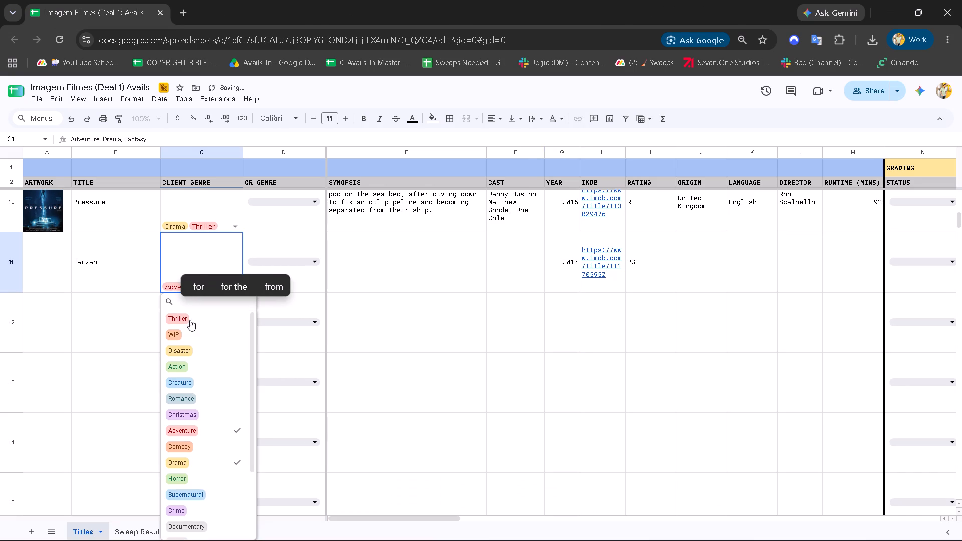
key(r)
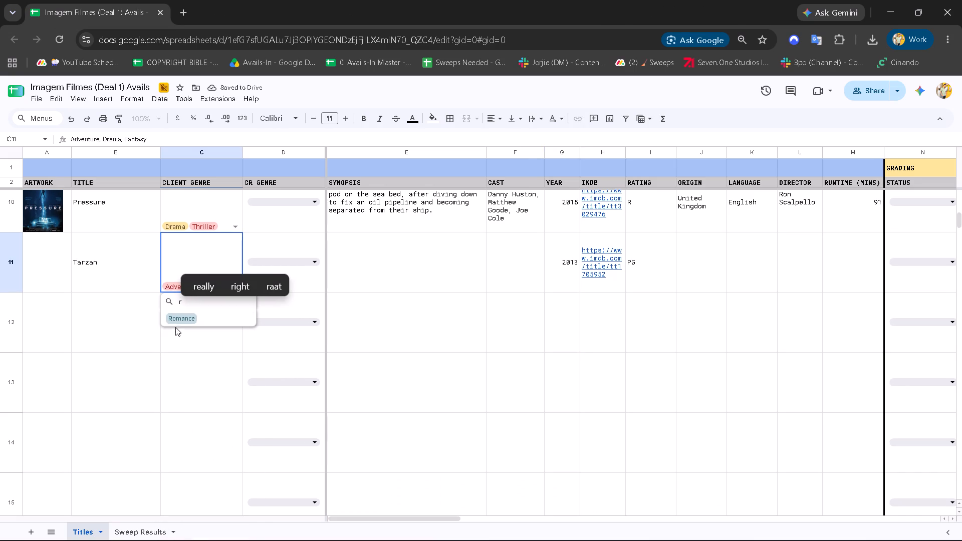
click(175, 321)
Recheck the genres on Tarzan's IMDb page and remove Fantasy from its client genre.
key(alt+Tab)
key(alt+Tab)
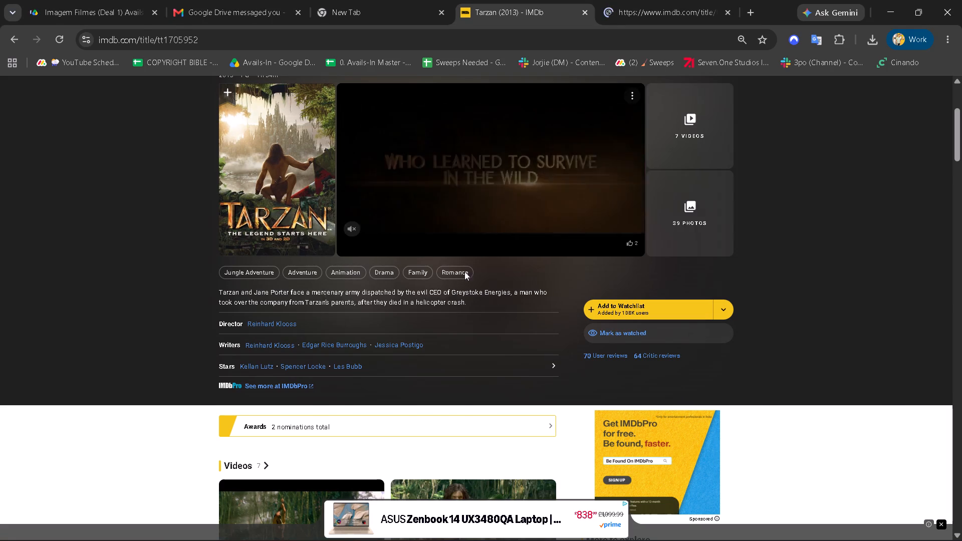
scroll(208, 388, down, 5)
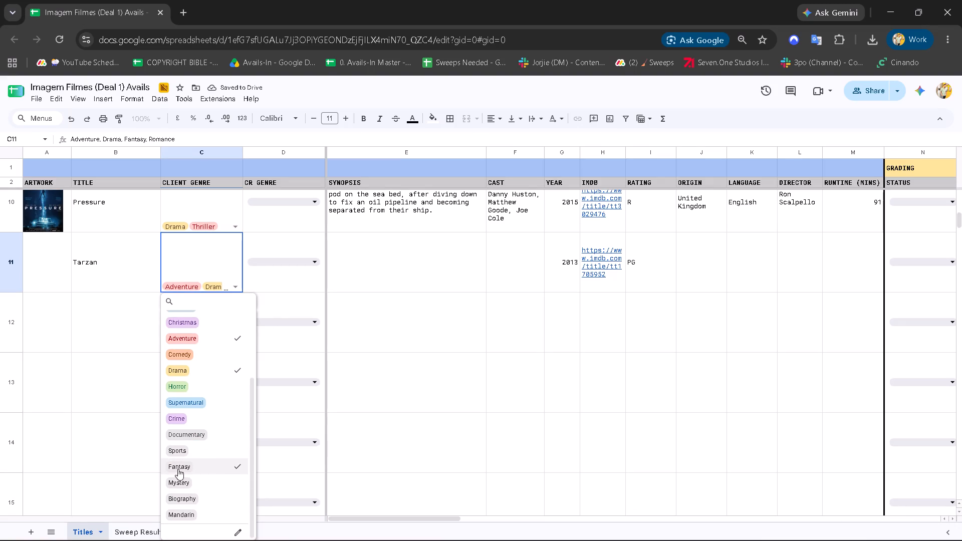
click(176, 464)
Open the data validation rules of Tarzan's client genre drop-down for editing, at the end of the genre item list.
scroll(225, 466, down, 3)
scroll(225, 466, up, 1)
scroll(224, 471, down, 2)
scroll(224, 474, up, 1)
scroll(238, 526, down, 1)
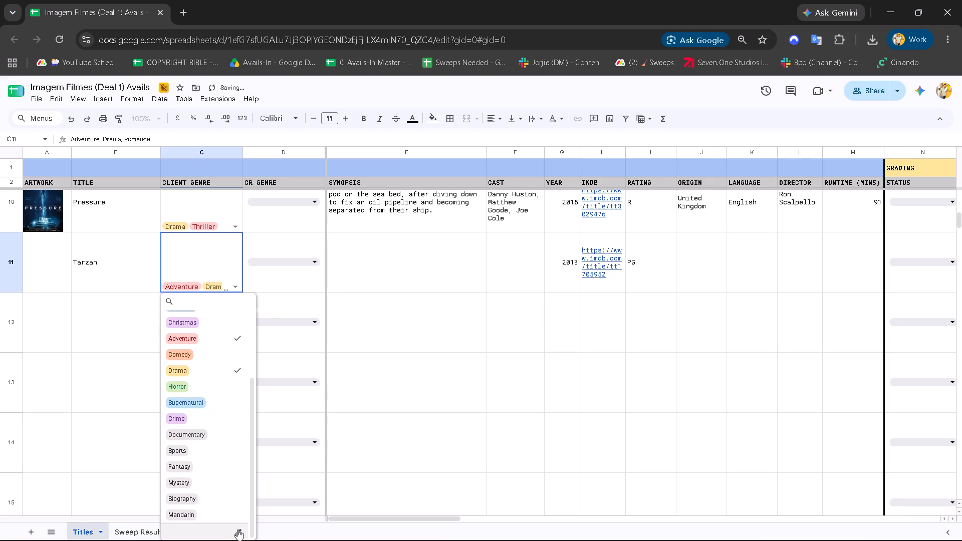
click(236, 533)
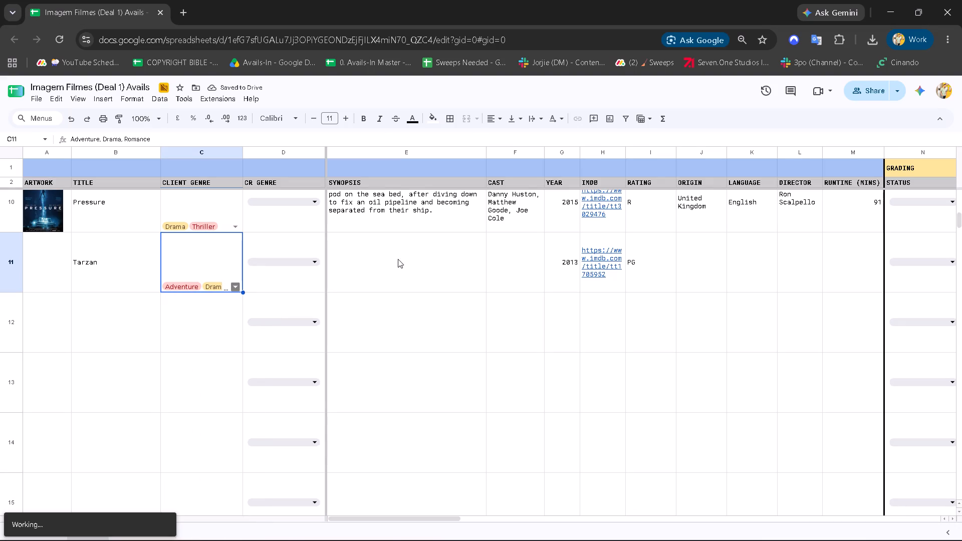
click(234, 284)
scroll(217, 391, down, 3)
scroll(214, 429, up, 1)
scroll(213, 437, down, 4)
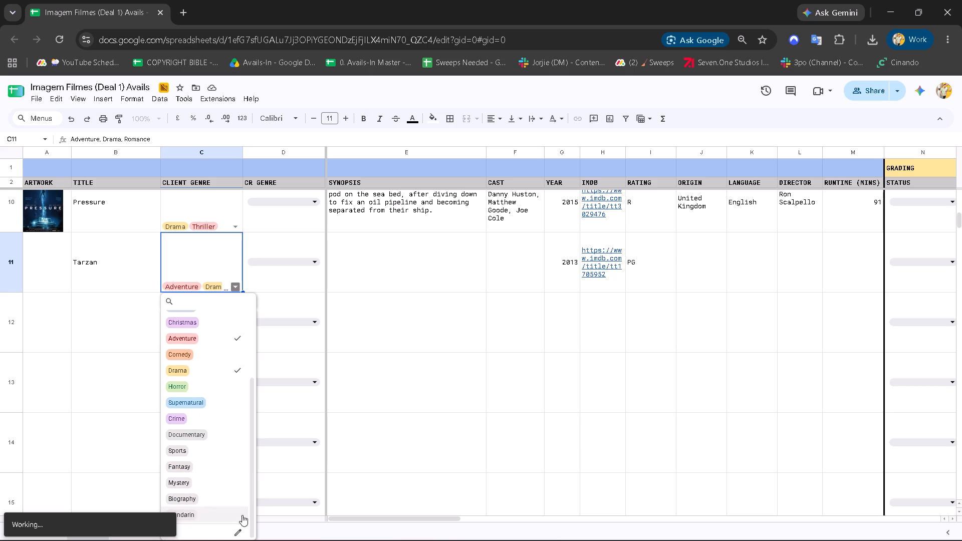
click(239, 528)
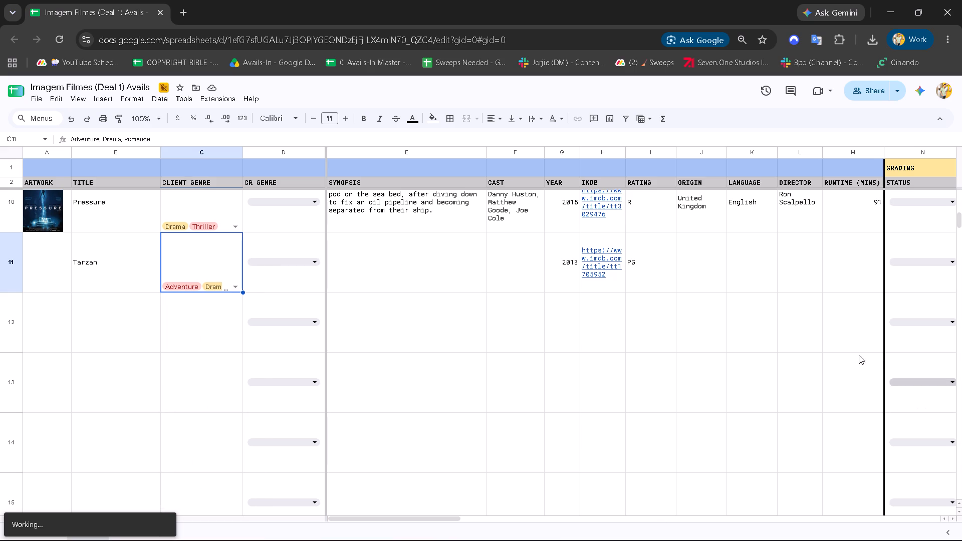
scroll(145, 330, down, 2)
scroll(236, 317, up, 3)
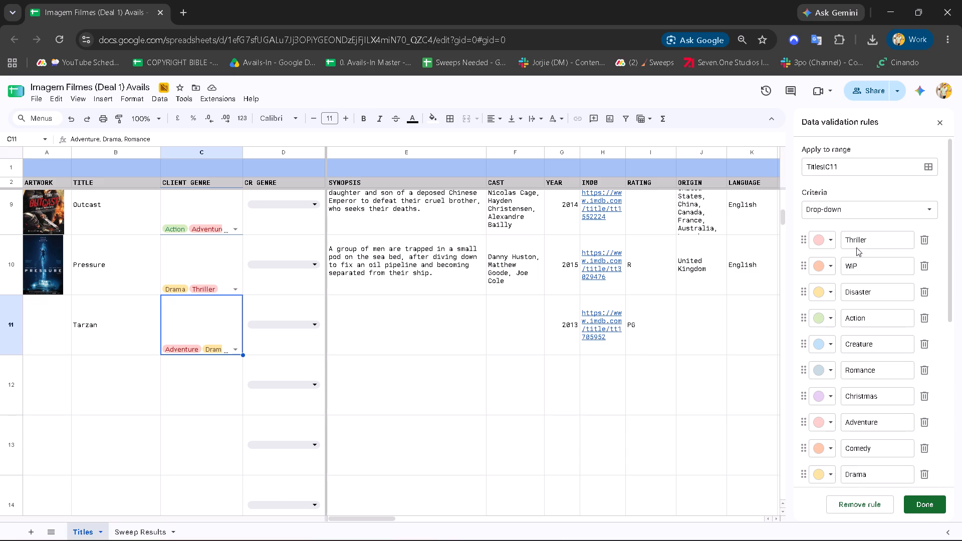
scroll(923, 371, down, 8)
scroll(875, 403, up, 2)
scroll(875, 403, down, 1)
scroll(849, 361, down, 2)
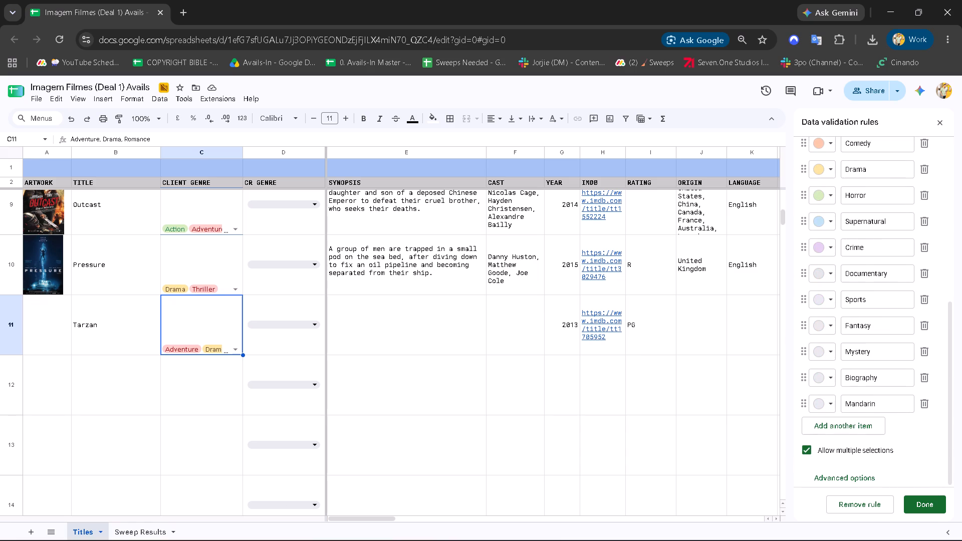
Add Family and Animation to the client genre drop-down's items and apply the change to all matching drop-downs.
scroll(851, 369, down, 2)
click(835, 421)
click(875, 433)
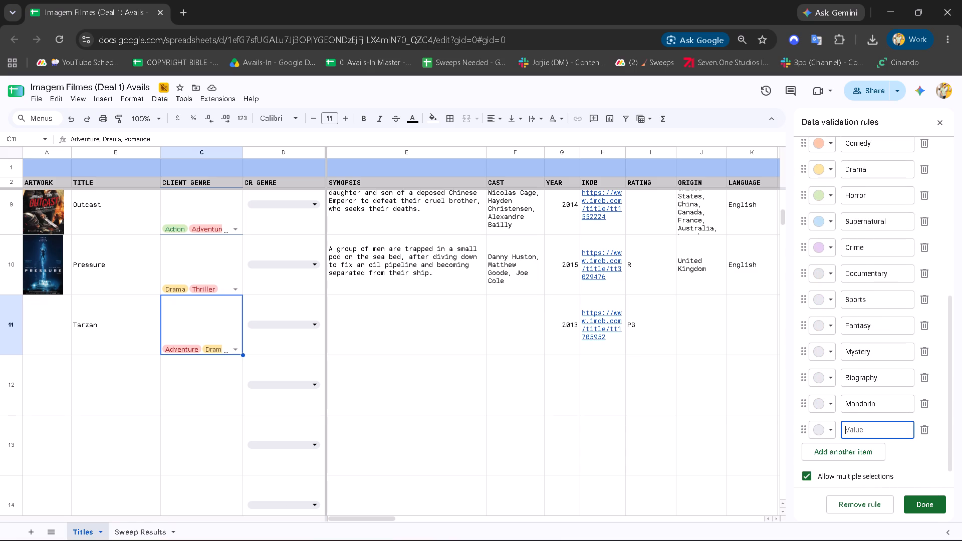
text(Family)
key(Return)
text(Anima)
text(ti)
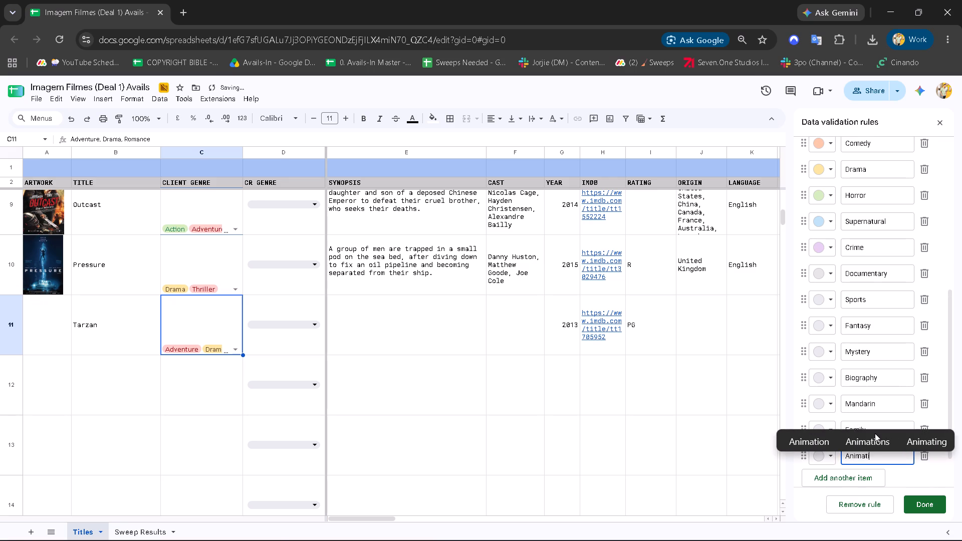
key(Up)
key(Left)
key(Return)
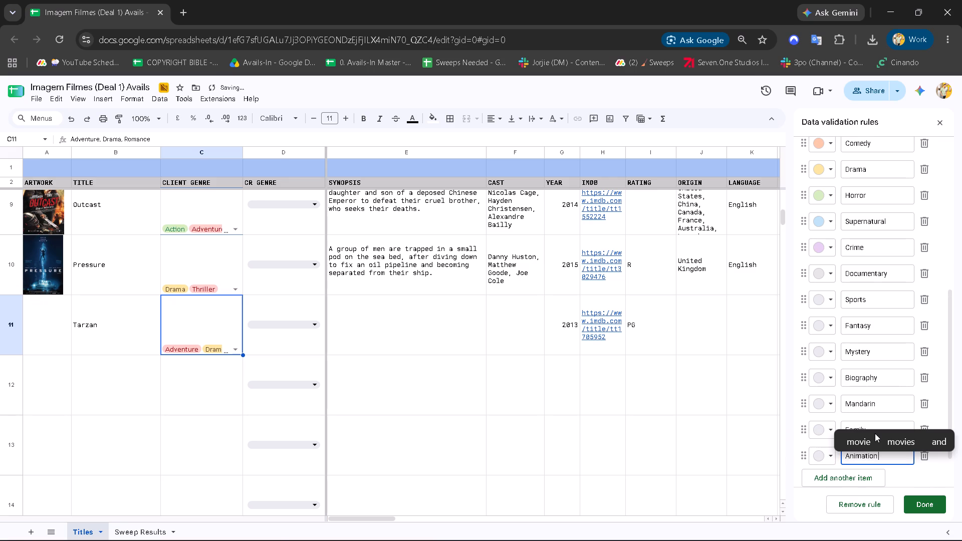
click(931, 503)
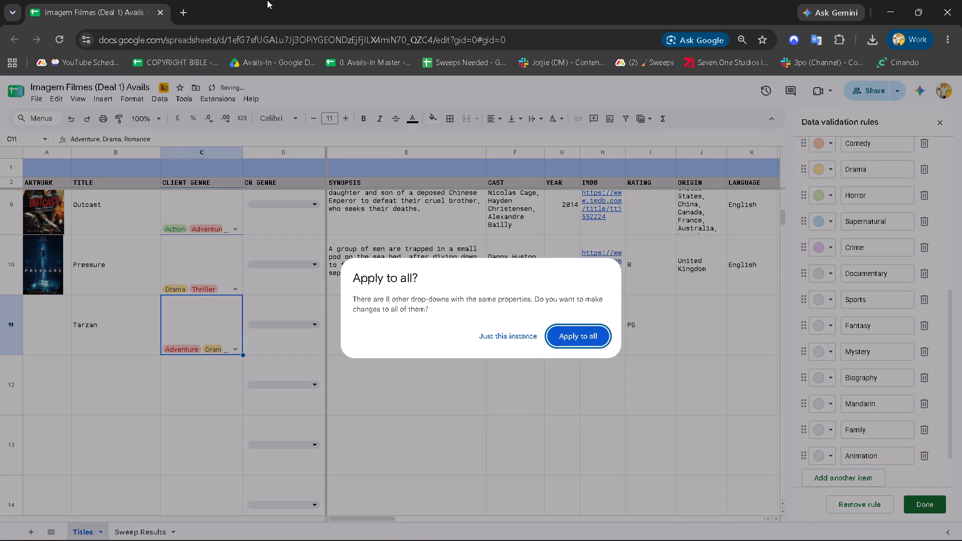
click(586, 347)
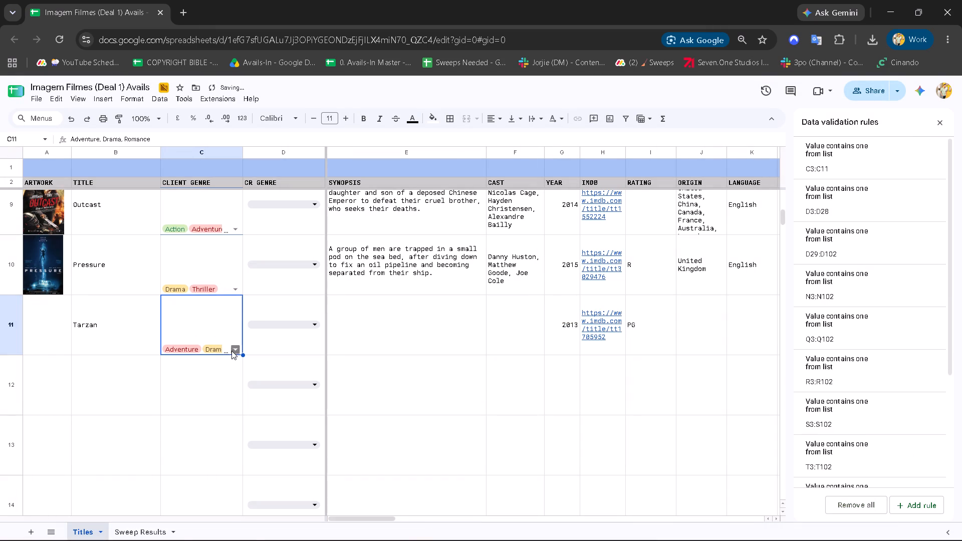
Add Family and Animation to Tarzan's client genre.
click(234, 348)
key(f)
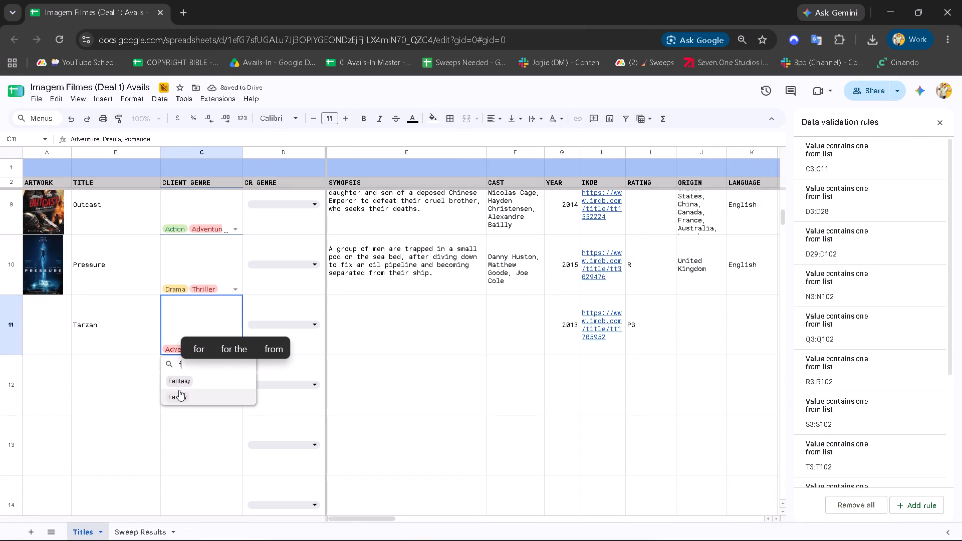
click(179, 392)
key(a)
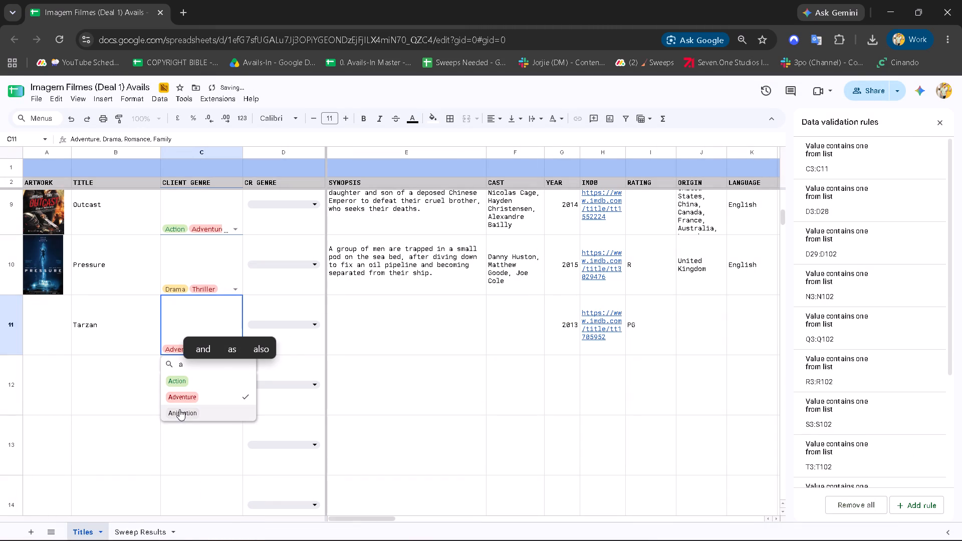
click(179, 409)
Switch to the other browser window and bring up the email listing the titles and their IMDb IDs.
key(alt+Tab)
click(233, 0)
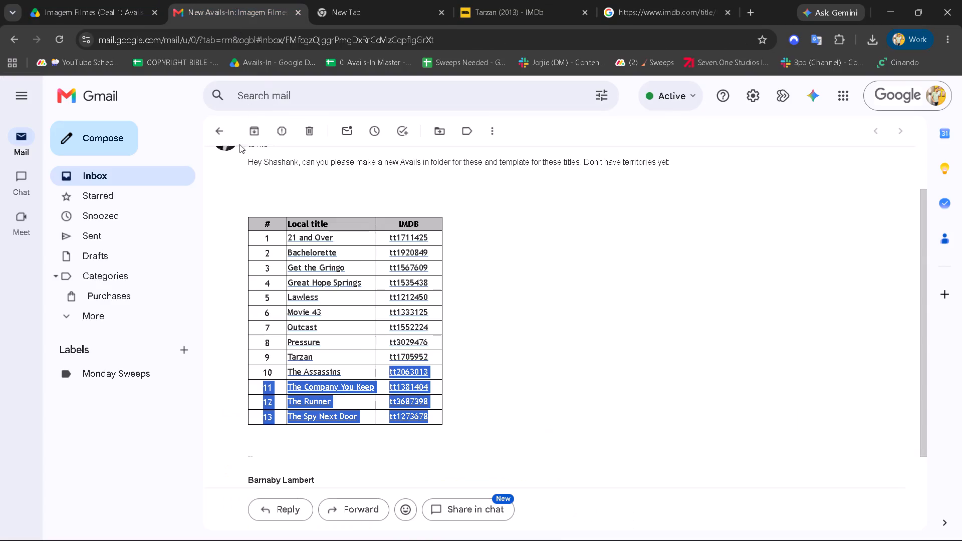
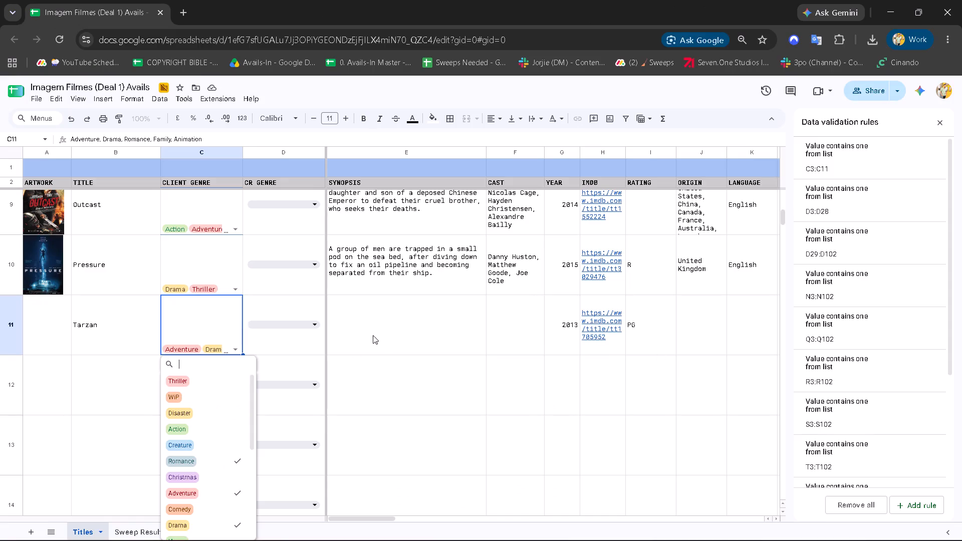
Copy Tarzan's synopsis from its IMDb page and paste it into the synopsis cell of the Tarzan row.
key(alt+Tab)
triple_click(292, 285)
key(ctrl+c)
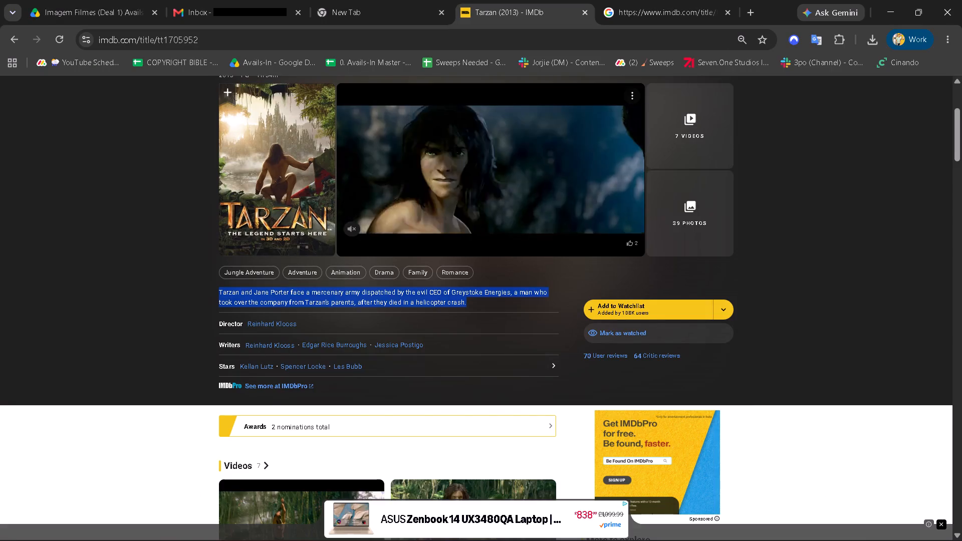
key(ctrl+c)
click(146, 333)
key(alt+Tab)
double_click(413, 318)
key(ctrl+v)
key(Tab)
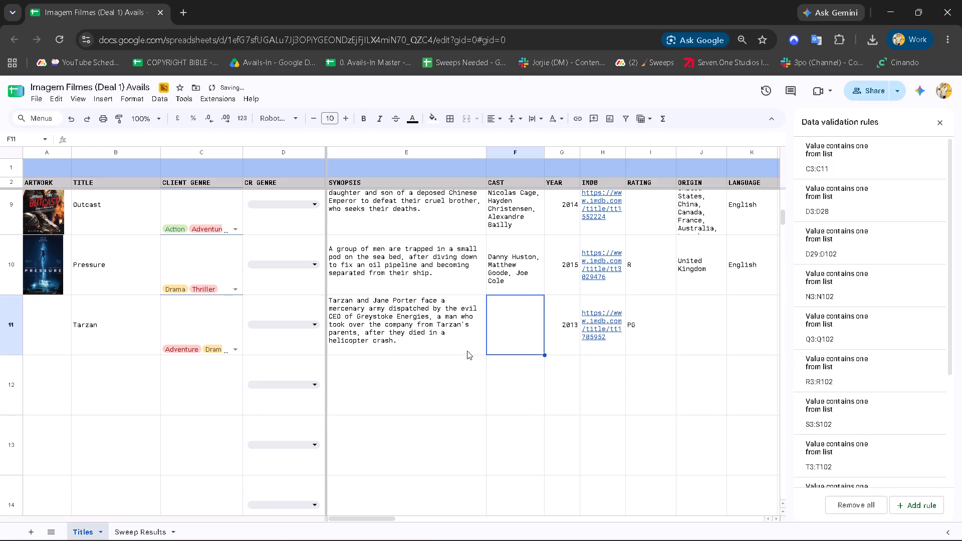
Get the names of Tarzan's stars from its IMDb page for the cast cell.
key(alt+Tab)
click(107, 359)
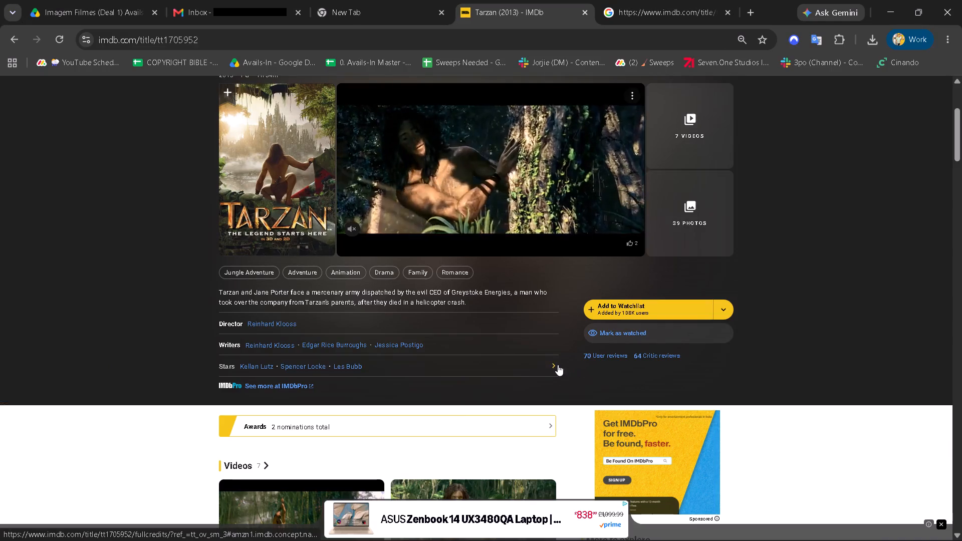
Copy the three stars from Tarzan's IMDb page into its cast cell as Kellan Lutz, Spencer Locke, Les Bubb, and close the validation rules.
drag(560, 363, 238, 365)
key(ctrl+c)
key(ctrl+c)
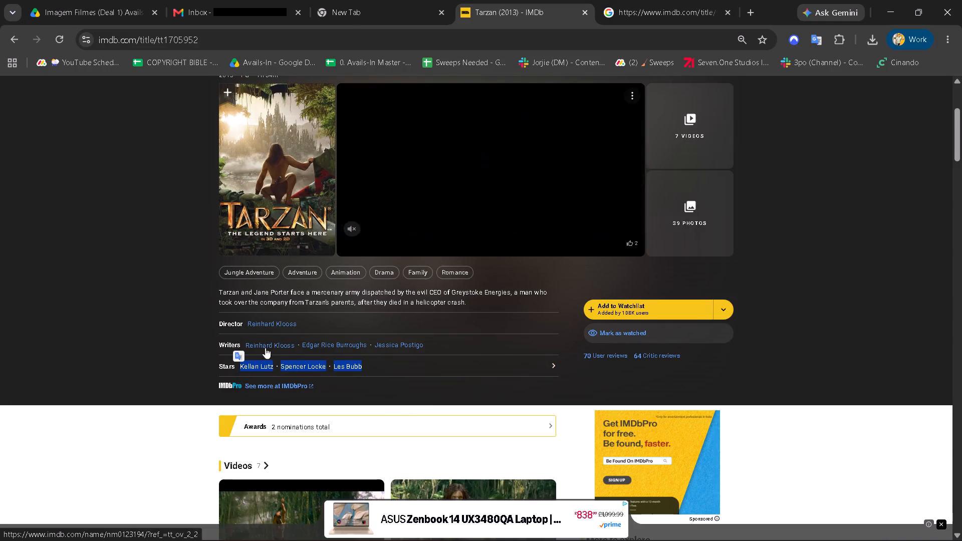
key(ctrl+c)
key(alt+Tab)
double_click(520, 338)
key(ctrl+v)
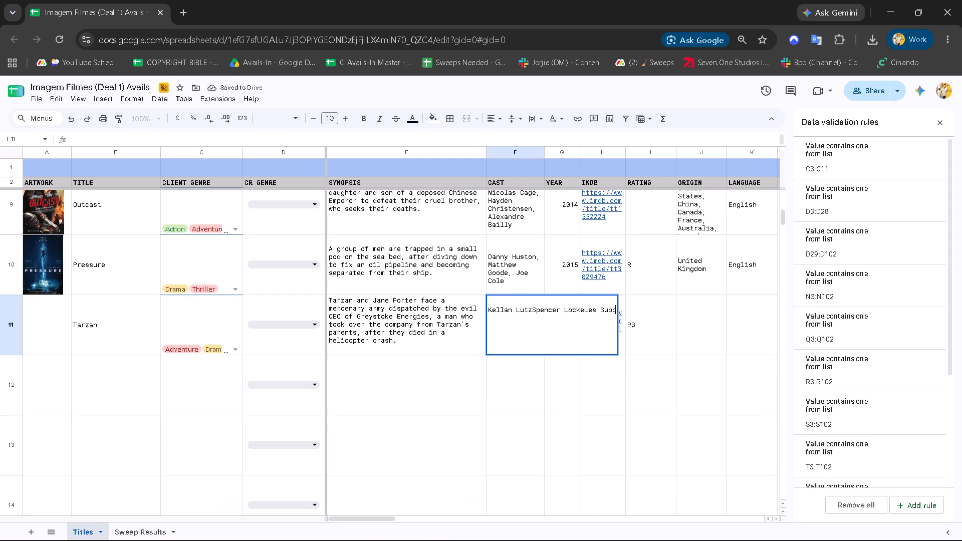
click(533, 309)
key(comma)
key(space)
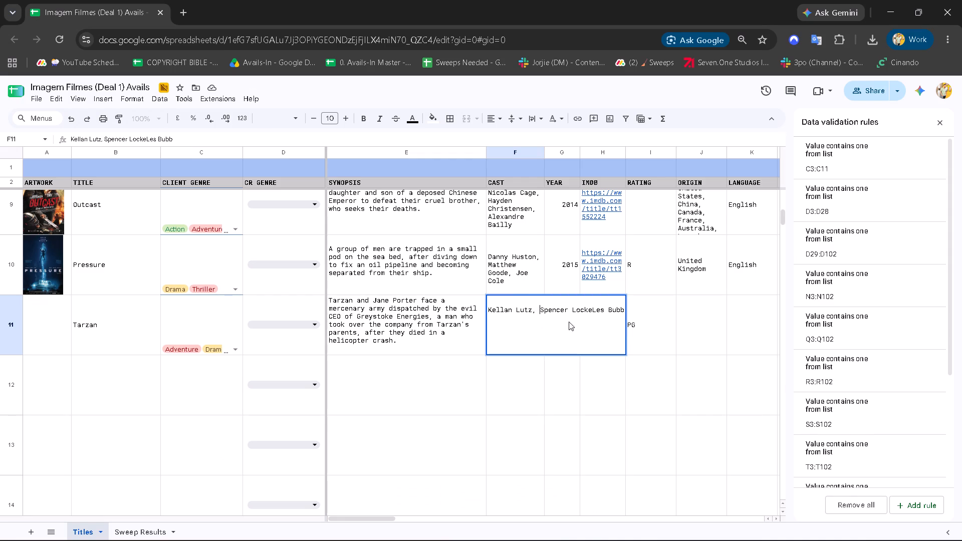
click(591, 311)
key(comma)
key(space)
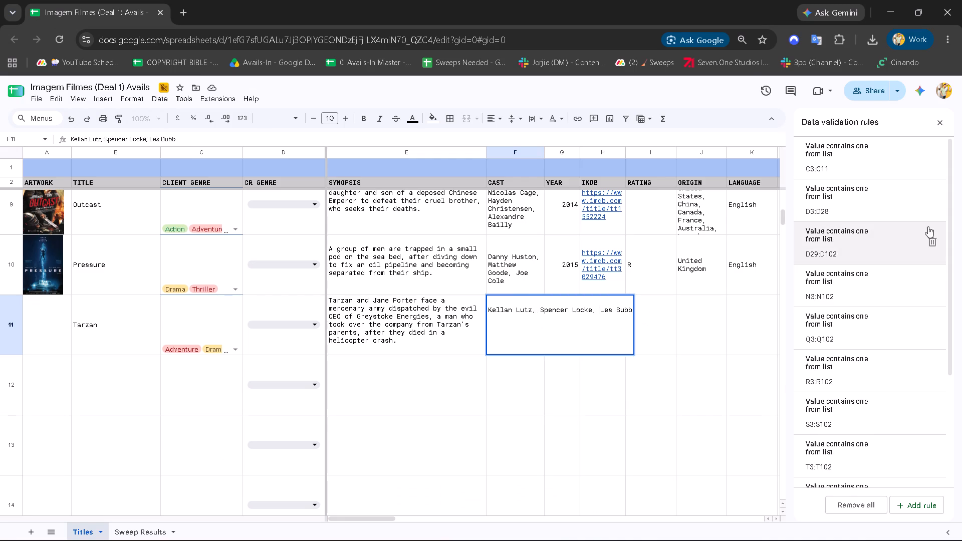
click(936, 122)
click(807, 322)
Copy the director's name from Tarzan's IMDb page and check the film's countries of origin, language and runtime.
key(alt+Tab)
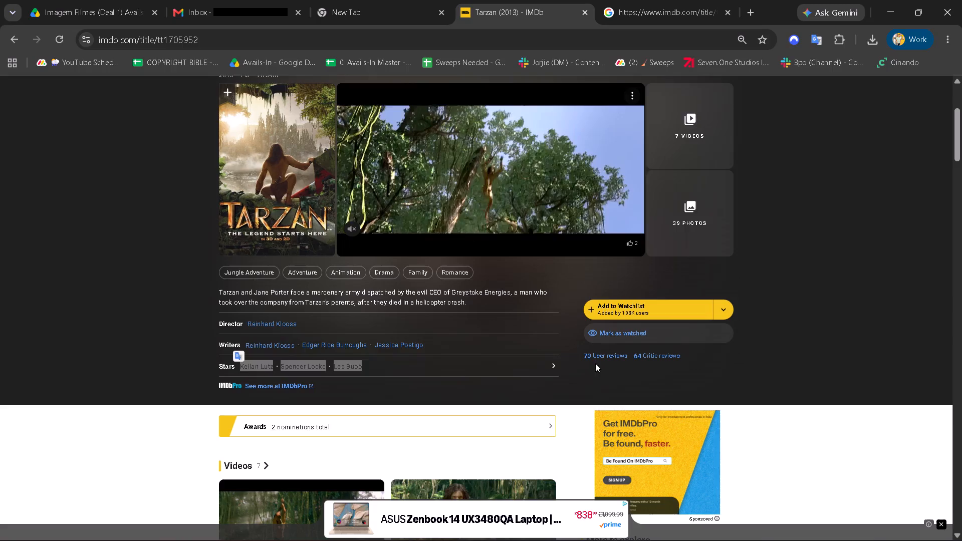
click(0, 359)
click(305, 321)
drag(305, 321, 248, 325)
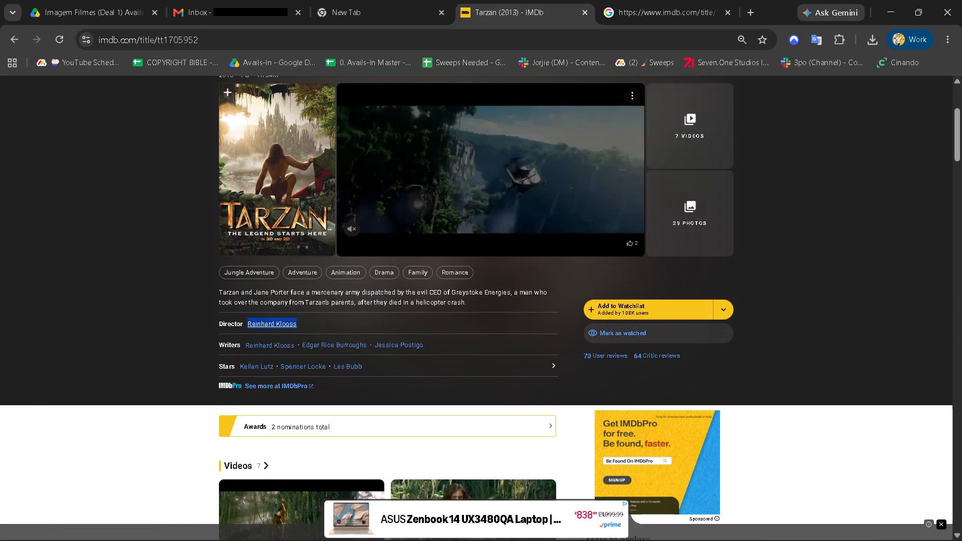
drag(248, 325, 249, 325)
key(ctrl+c)
key(ctrl+c)
key(ctrl+c)
key(ctrl+c)
drag(961, 132, 961, 388)
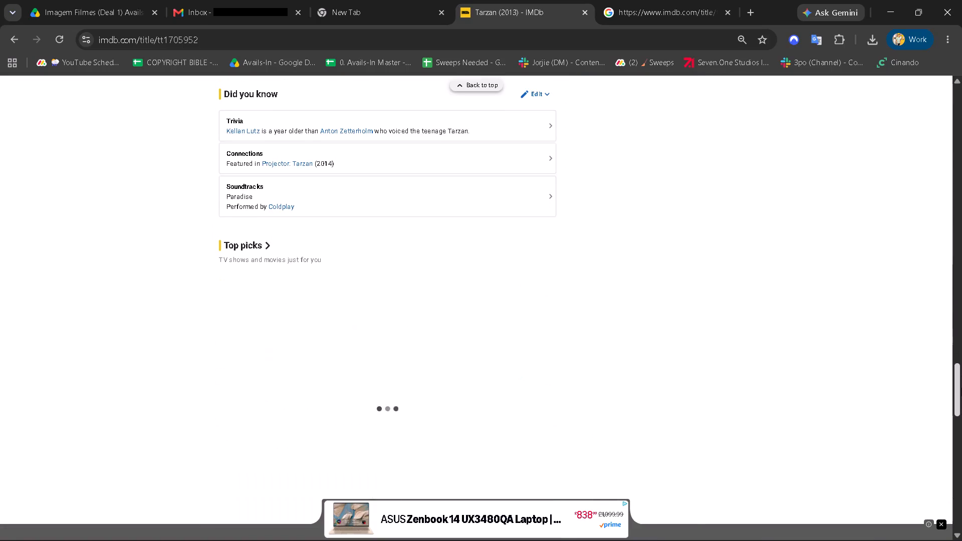
drag(961, 388, 961, 440)
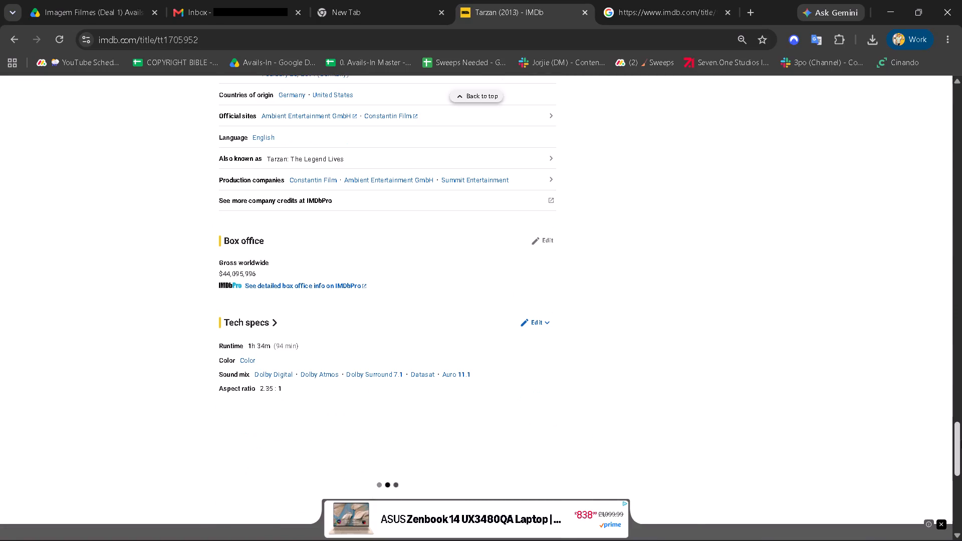
drag(961, 440, 961, 358)
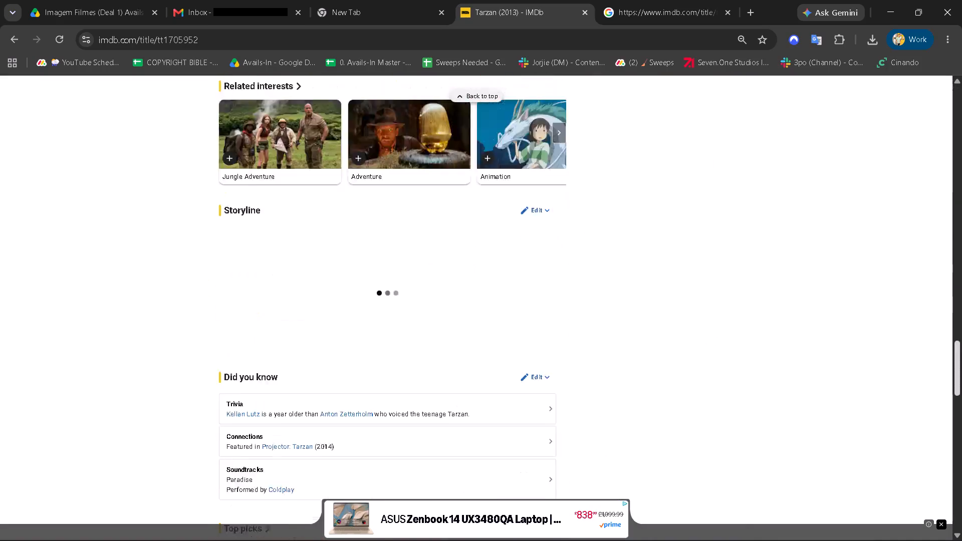
drag(961, 358, 961, 430)
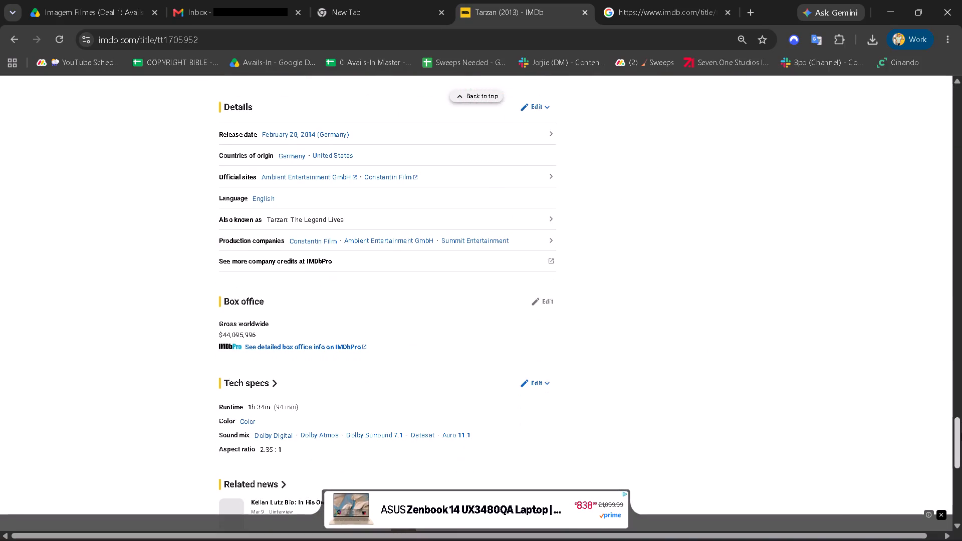
Save the Tarzan "The Legend Starts Here" poster from the Google image results to the computer.
key(ctrl+Tab)
right_click(72, 250)
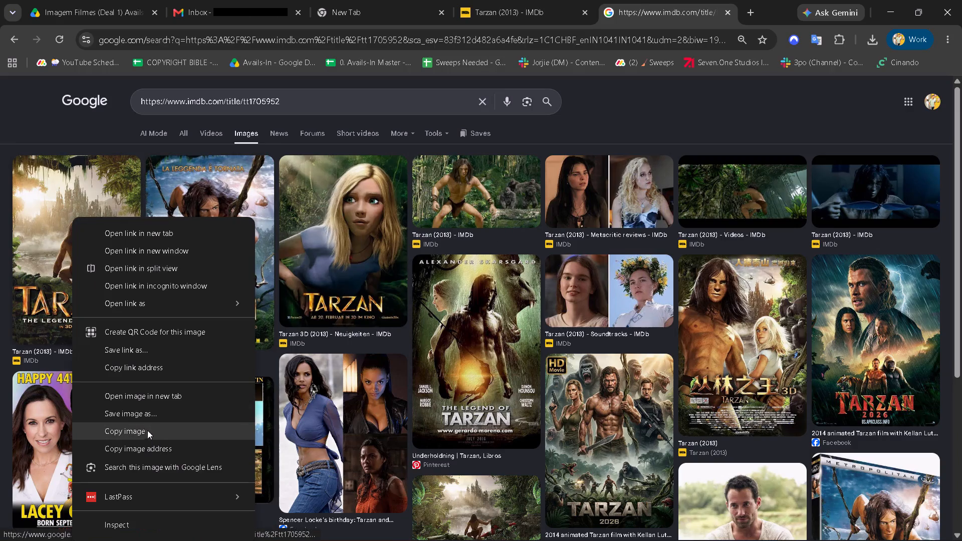
click(142, 413)
key(Return)
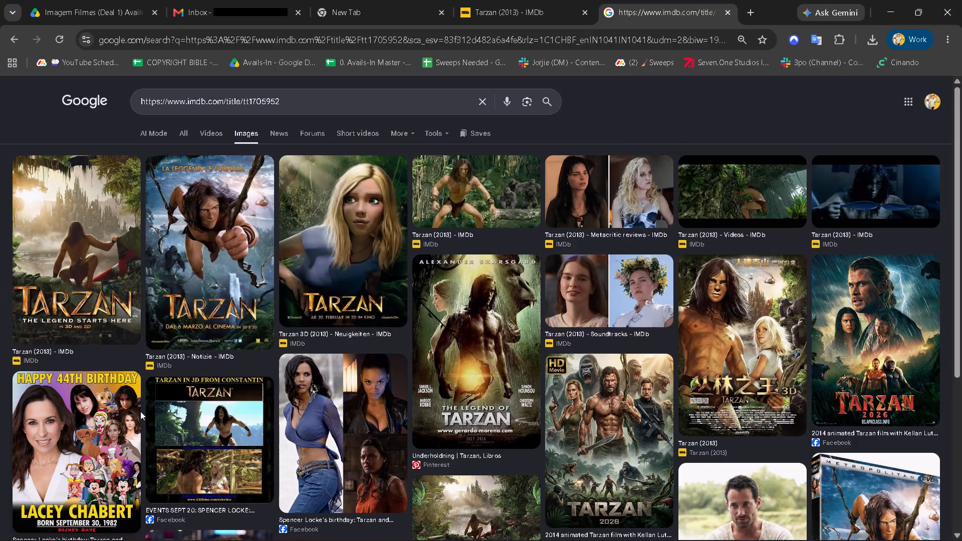
Fill Tarzan's director cell in the avails sheet with Reinhard Klooss.
key(alt+Tab)
click(680, 393)
double_click(813, 316)
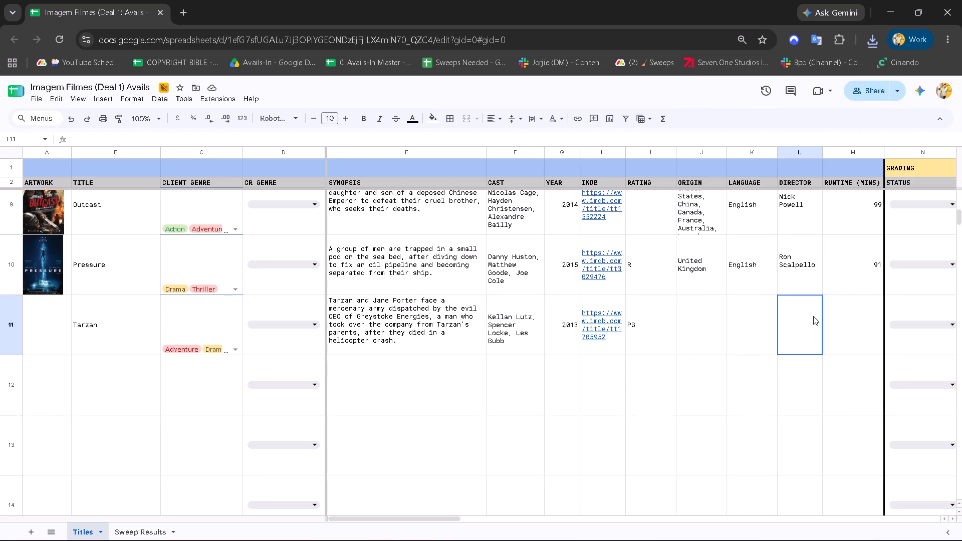
key(ctrl+v)
Set Tarzan's origin to Germany, United States, reusing the United States entry from the Lawless row and removing the stray quotation mark.
click(722, 321)
scroll(707, 329, up, 3)
click(686, 262)
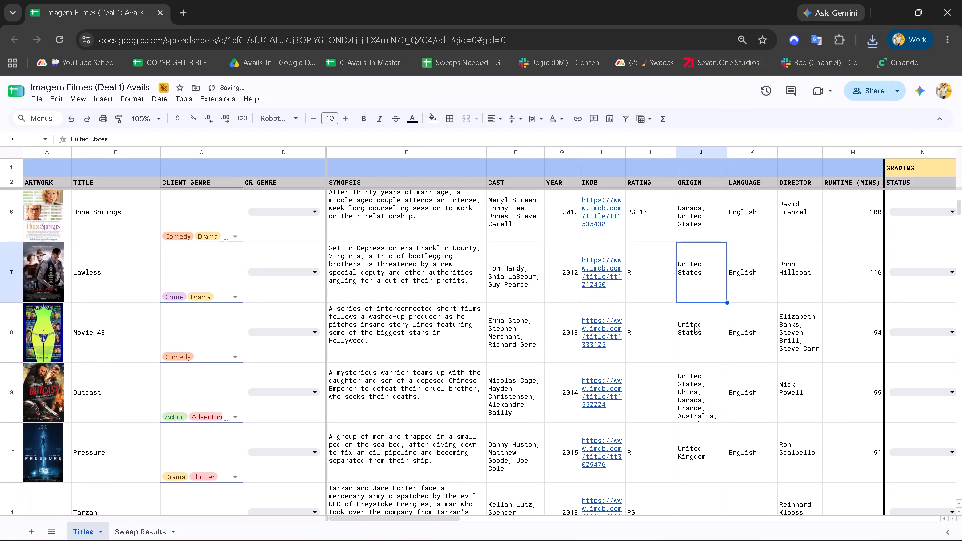
key(ctrl+c)
key(ctrl+c)
scroll(674, 372, down, 4)
click(690, 255)
text(Germanu)
key(BackSpace)
text(y,)
key(space)
key(ctrl+v)
key(Tab)
click(685, 272)
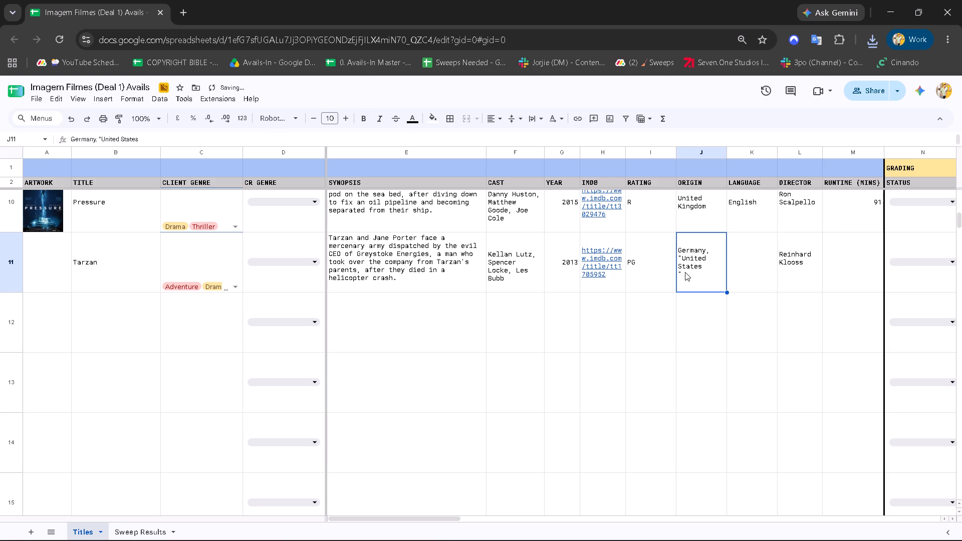
drag(687, 271, 692, 269)
drag(710, 256, 665, 274)
click(665, 274)
click(663, 267)
double_click(703, 262)
key(BackSpace)
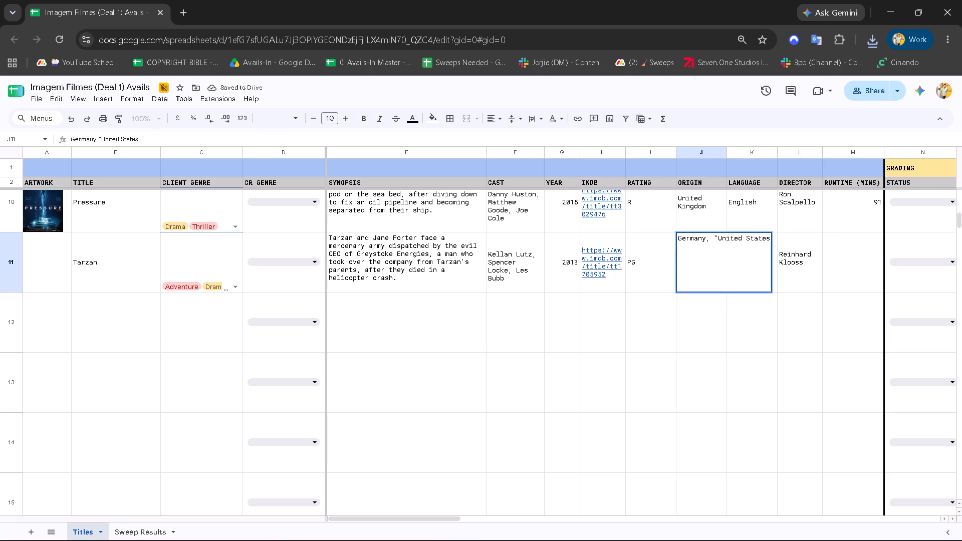
click(717, 238)
key(BackSpace)
Copy the language English from the Pressure row into Tarzan's language cell.
click(731, 209)
key(ctrl+c)
key(ctrl+c)
click(747, 266)
key(ctrl+v)
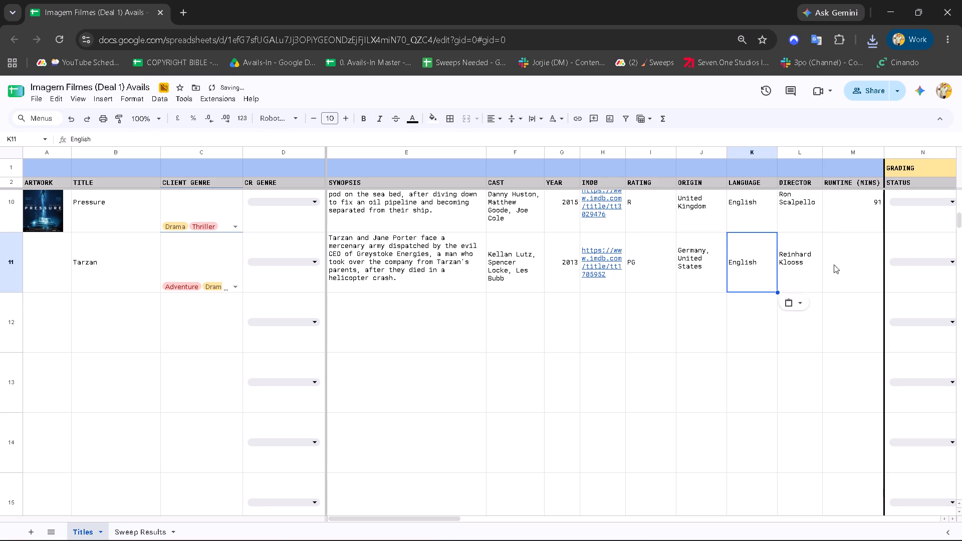
Set Tarzan's runtime to 94 minutes.
click(837, 262)
text(94)
key(Return)
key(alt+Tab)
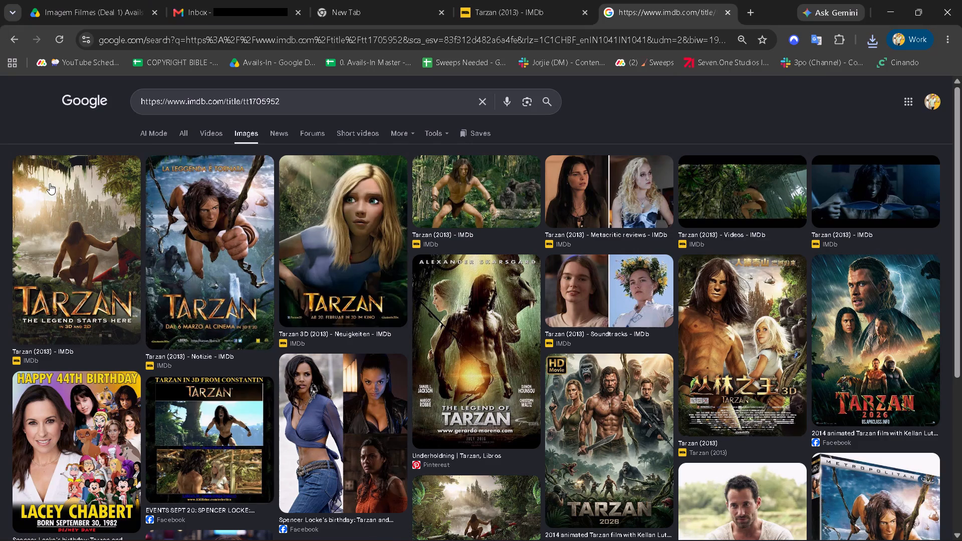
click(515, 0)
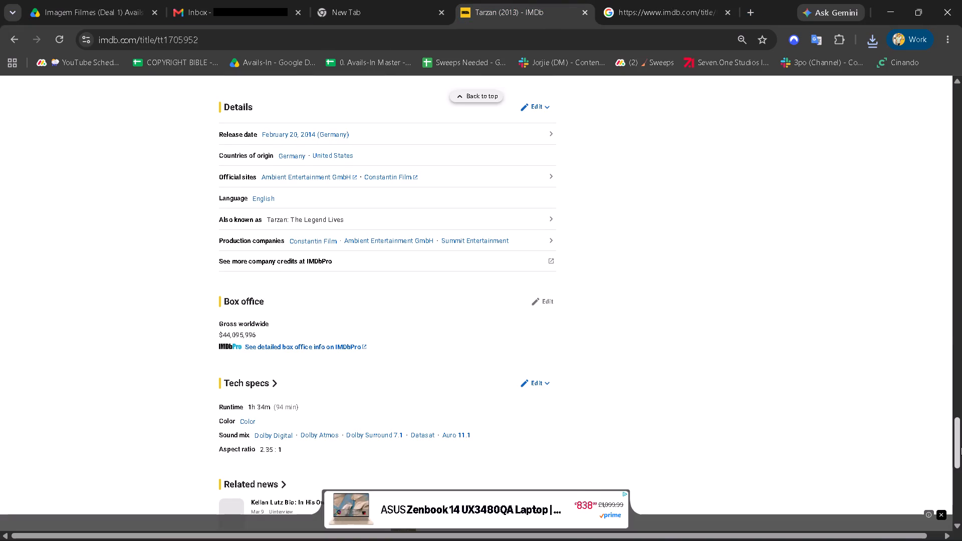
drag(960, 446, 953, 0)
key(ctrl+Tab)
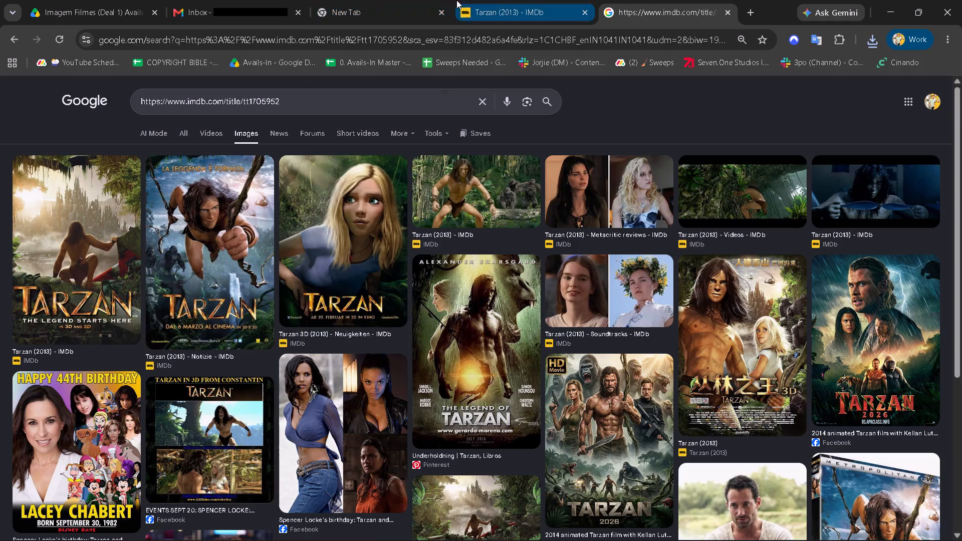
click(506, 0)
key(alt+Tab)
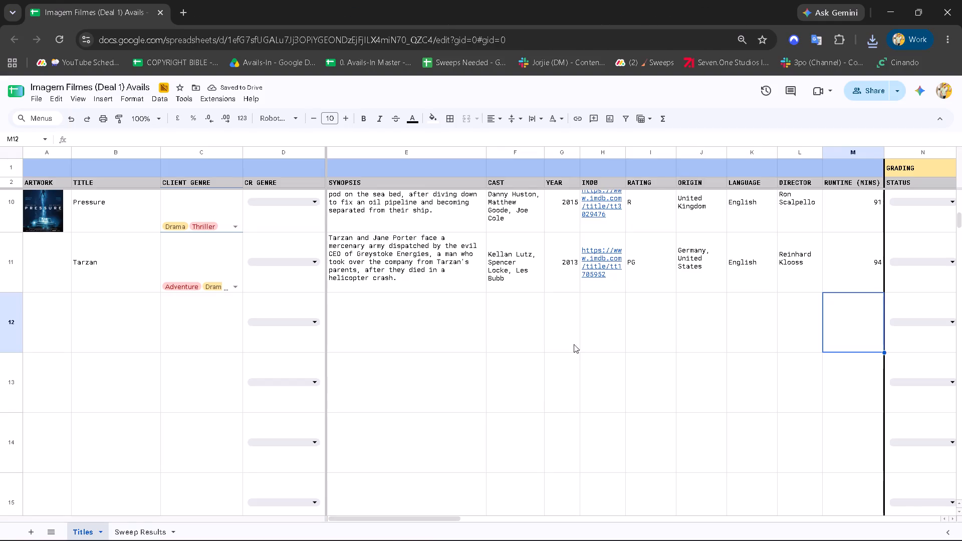
Insert the saved Tarzan poster as an uploaded image in the film's artwork cell, A11.
click(42, 261)
click(102, 98)
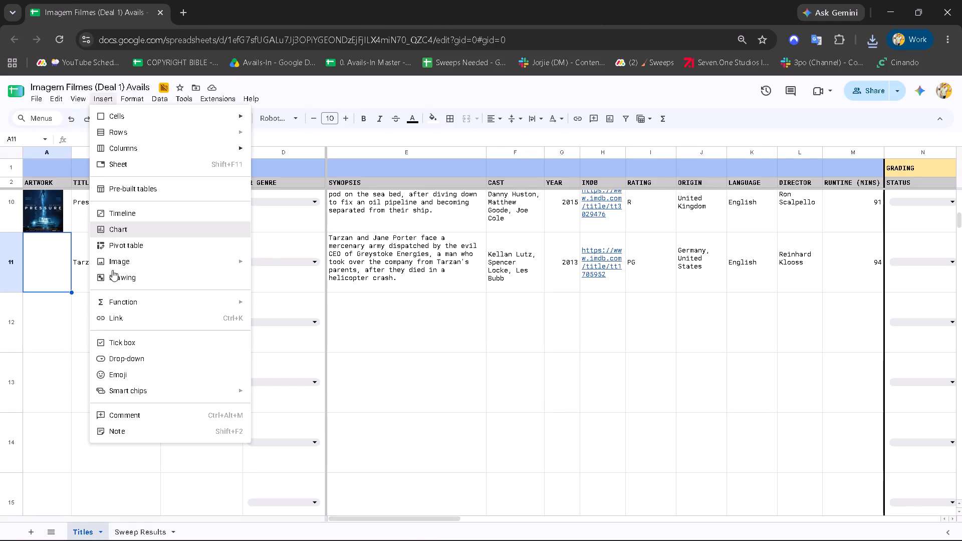
click(114, 258)
click(308, 265)
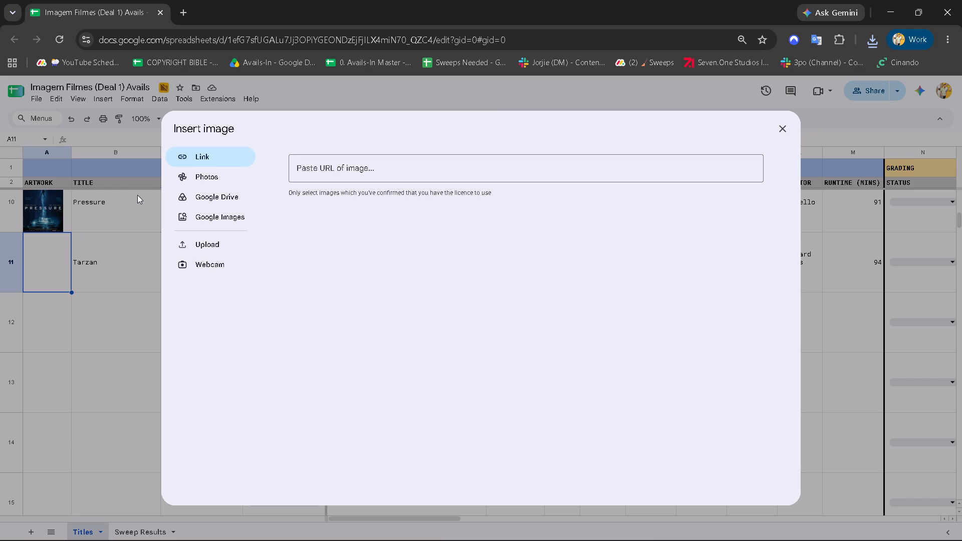
scroll(323, 102, up, 1)
click(207, 247)
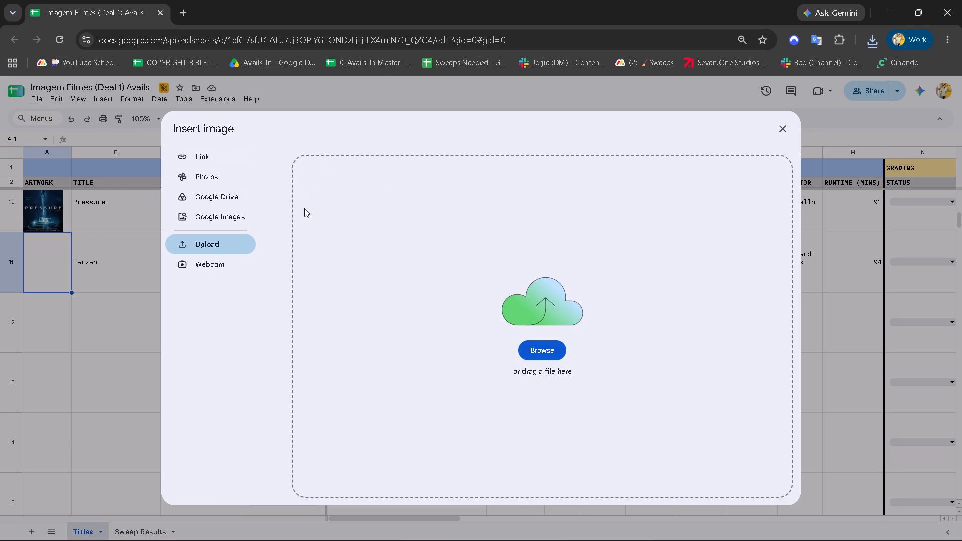
click(540, 350)
drag(567, 540, 578, 540)
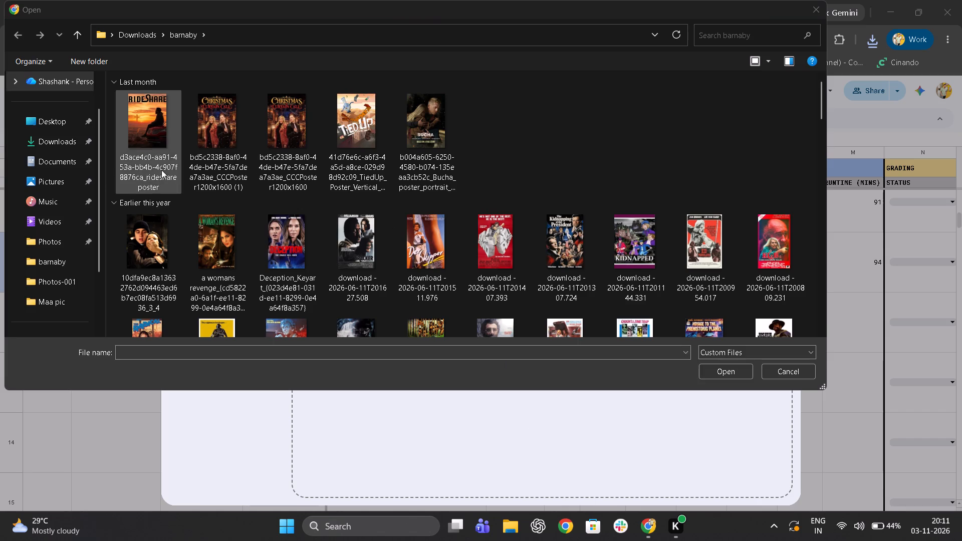
click(122, 115)
key(Return)
Copy The Company You Keep's ID tt1381404 from the title list and open its IMDb page in place of Tarzan's.
key(alt+Tab)
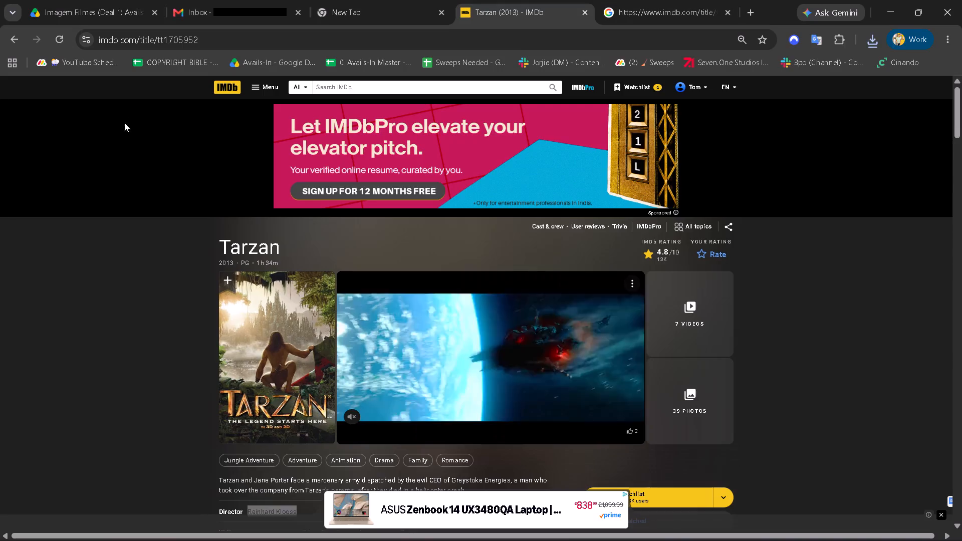
click(353, 0)
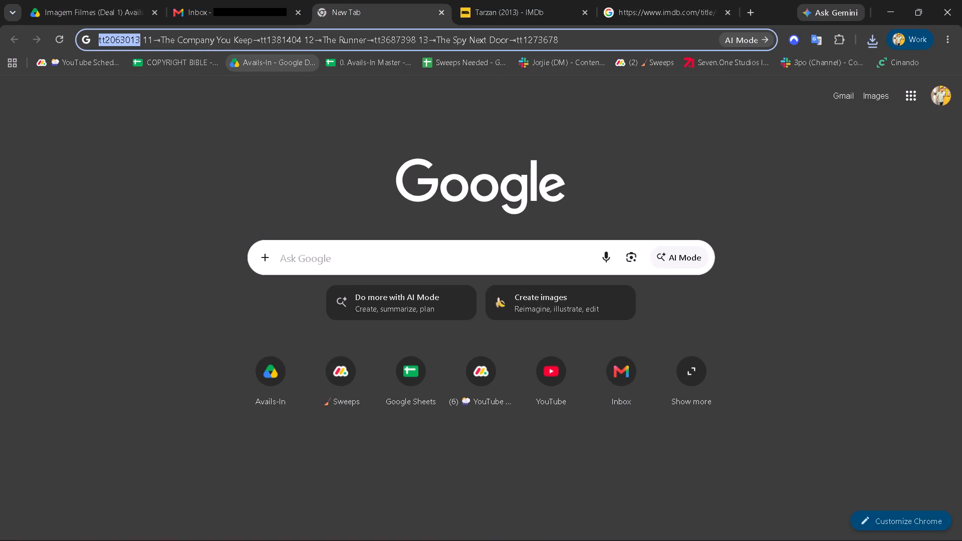
double_click(290, 44)
key(ctrl+c)
key(ctrl+c)
key(ctrl+c)
click(513, 0)
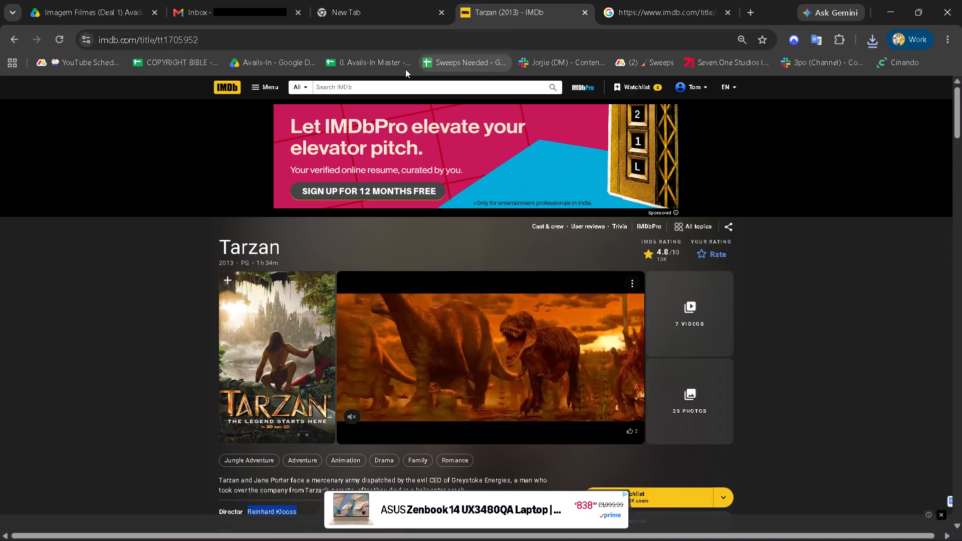
click(173, 35)
drag(173, 35, 241, 36)
key(ctrl+v)
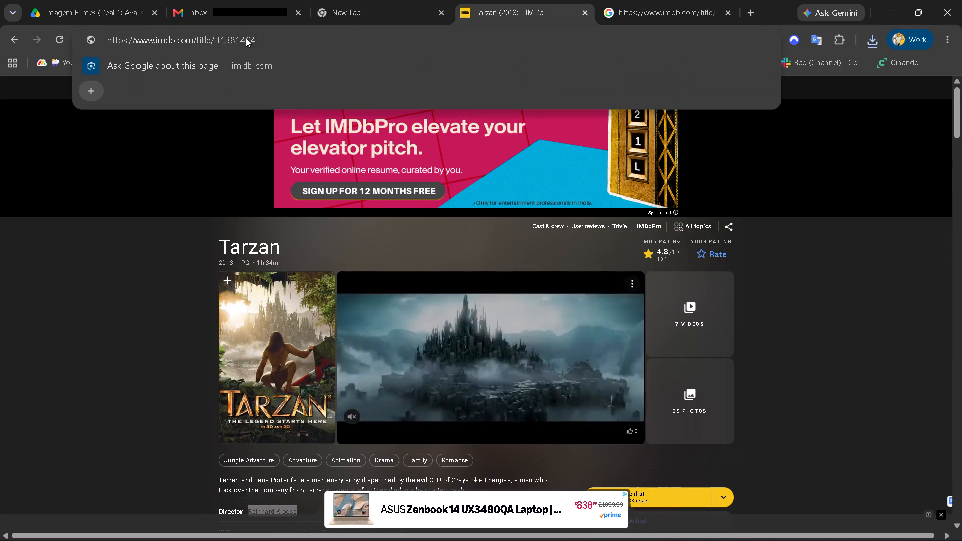
key(Return)
key(ctrl+Tab)
click(279, 100)
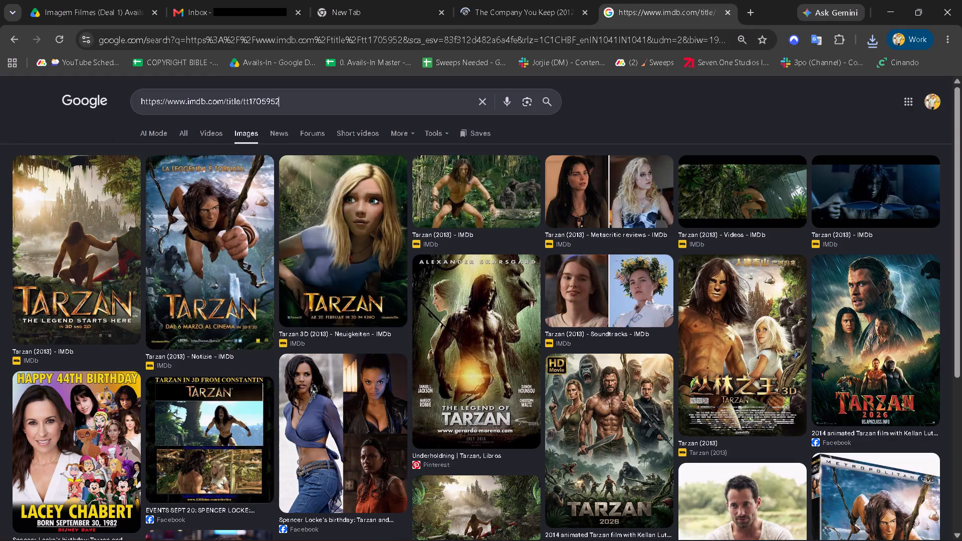
double_click(257, 103)
key(ctrl+v)
key(Return)
Copy The Company You Keep's IMDb page address into the IMDb cell of row 12 in the avails sheet.
key(alt+Tab)
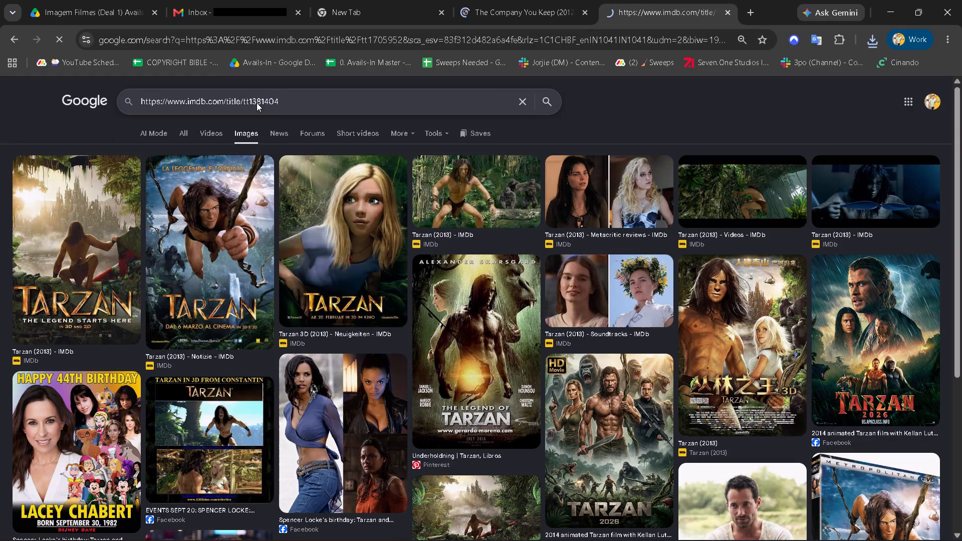
key(alt+Tab)
click(502, 2)
click(194, 38)
key(ctrl+c)
key(ctrl+c)
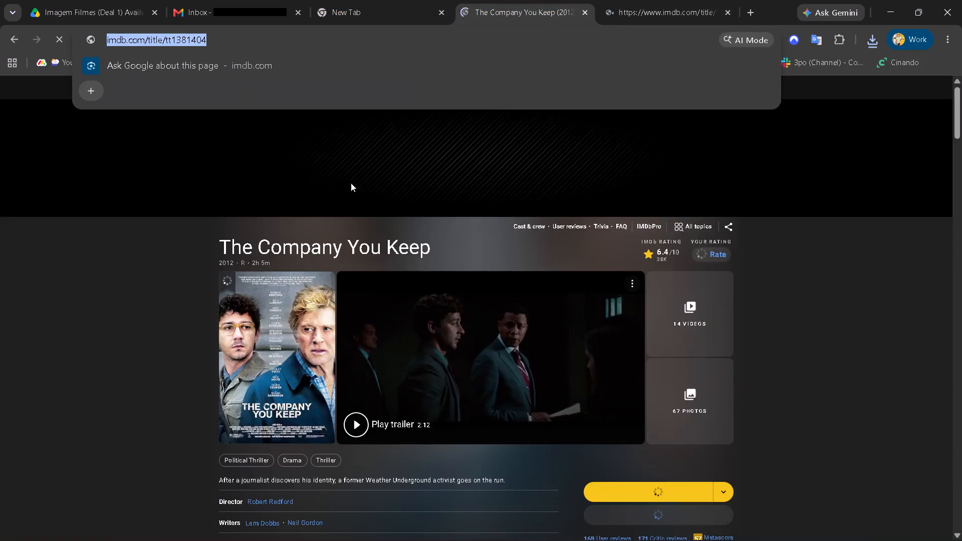
key(alt+Tab)
click(599, 299)
key(ctrl+v)
click(390, 339)
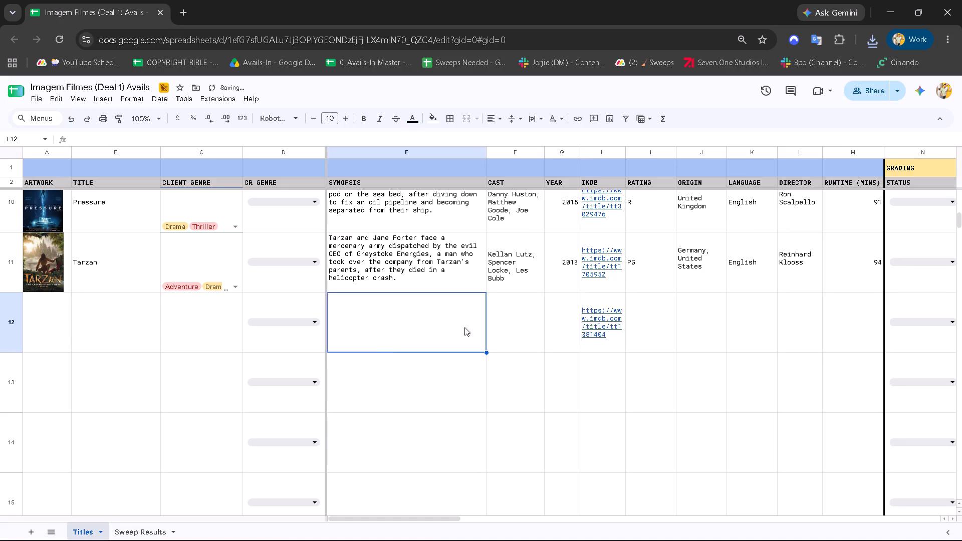
Copy the title The Company You Keep from the title list into the title cell of row 12.
key(alt+Tab)
click(351, 0)
click(168, 38)
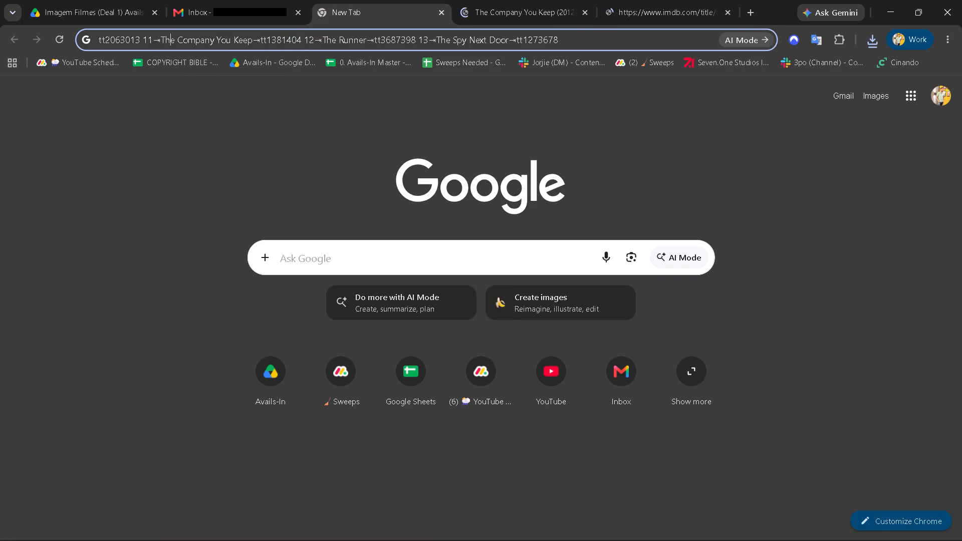
drag(168, 38, 249, 38)
key(ctrl+c)
key(ctrl+c)
click(538, 0)
key(alt+Tab)
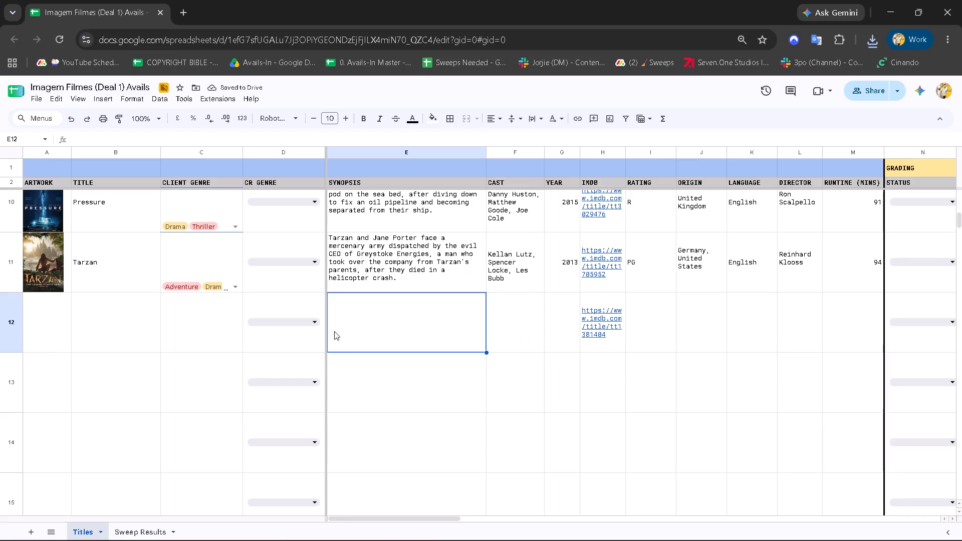
double_click(105, 323)
key(ctrl+v)
Copy Tarzan's client genre dropdown cell, C11, into the client genre cells of rows 12 to 15.
click(188, 259)
key(ctrl+c)
key(ctrl+c)
click(194, 328)
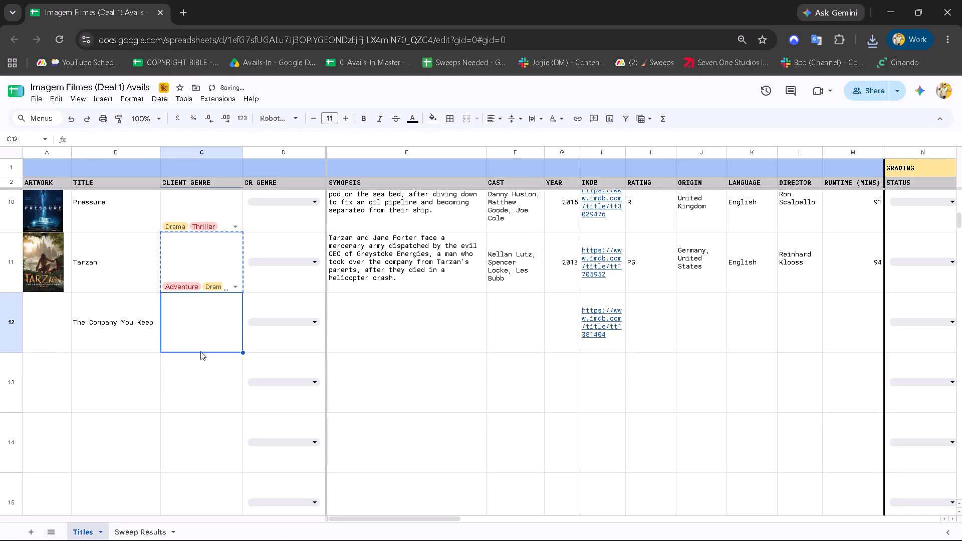
key(ctrl+v)
drag(197, 387, 200, 400)
key(ctrl+v)
click(197, 459)
key(ctrl+v)
click(190, 503)
key(ctrl+v)
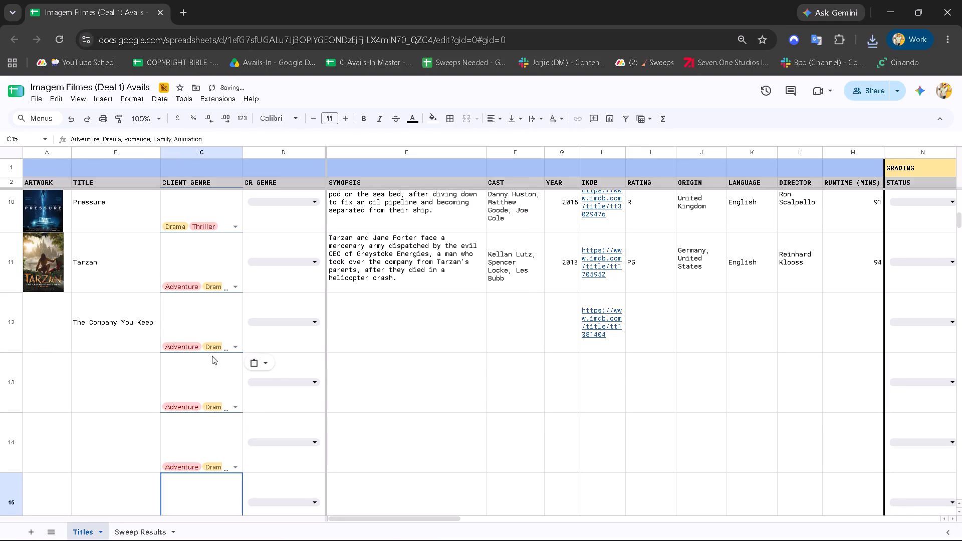
Clear the pasted genre values from C12:C15.
click(212, 356)
scroll(191, 326, down, 1)
click(198, 245)
key(ctrl+shift+Down)
key(BackSpace)
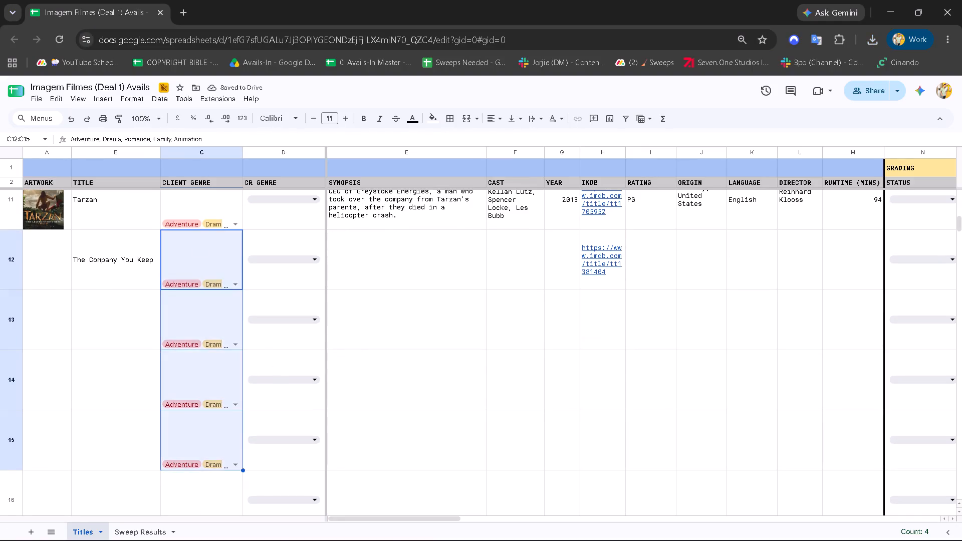
Copy The Company You Keep's plot summary from its IMDb page into the synopsis cell, E12.
click(436, 283)
key(alt+Tab)
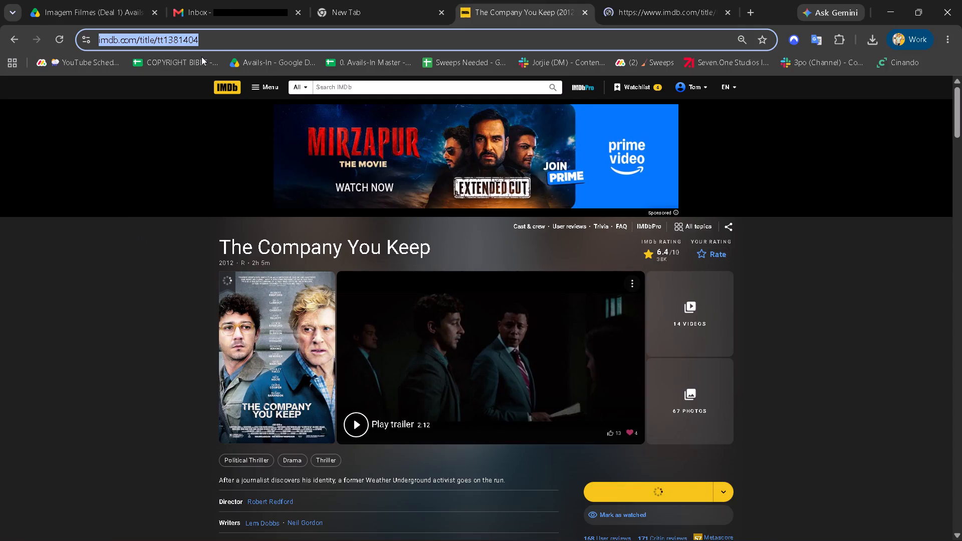
triple_click(253, 484)
key(ctrl+c)
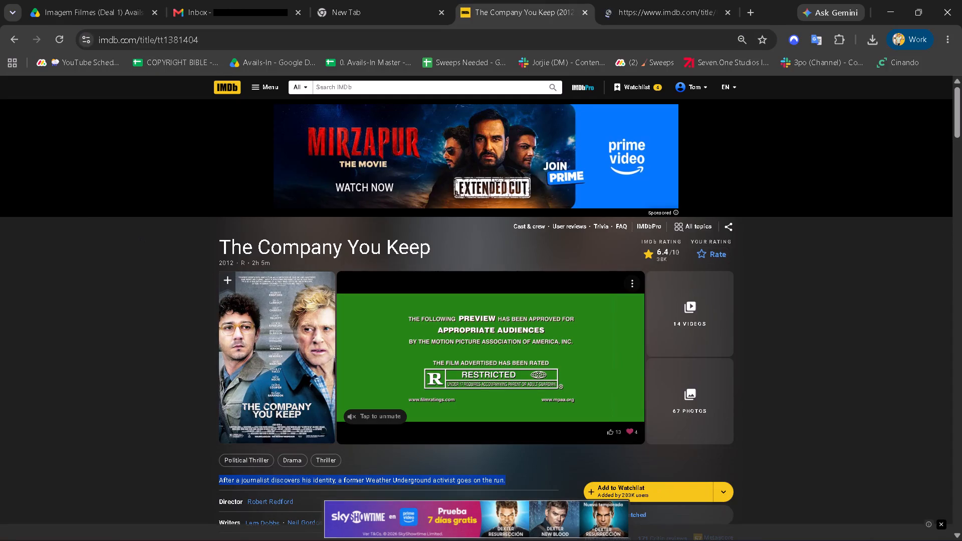
key(ctrl+c)
key(ctrl+c)
key(alt+Tab)
double_click(384, 260)
key(ctrl+v)
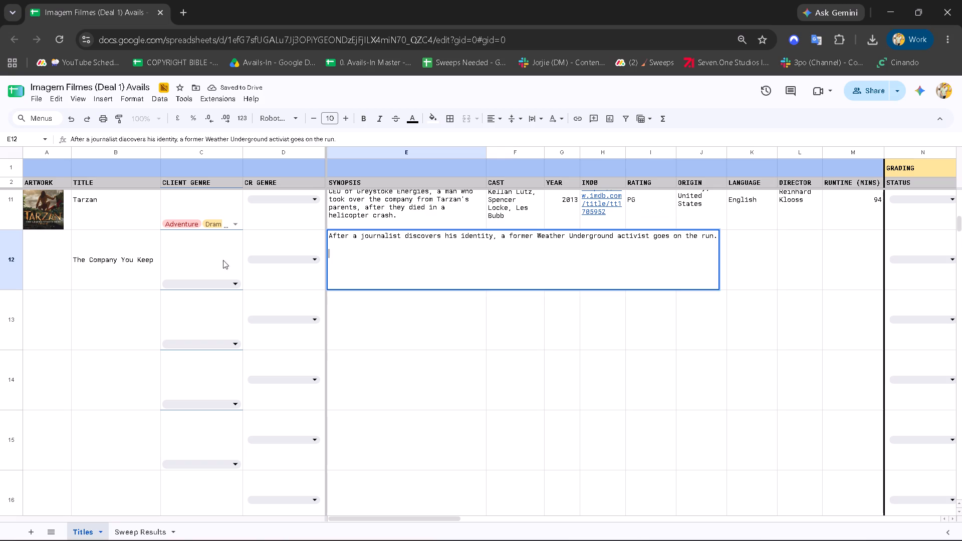
Set the client genre of The Company You Keep to Drama and Thriller.
click(210, 260)
text(dr)
click(179, 315)
key(t)
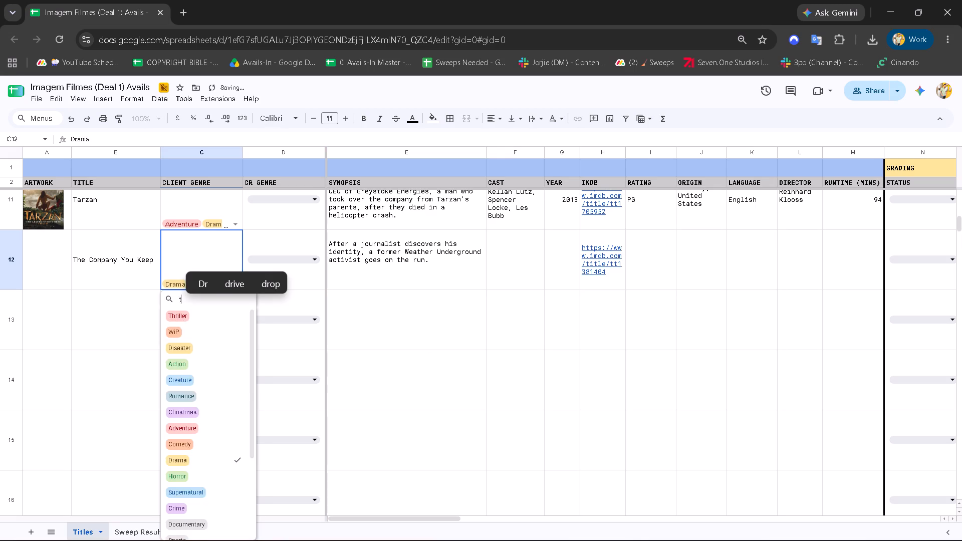
click(179, 315)
Enter year 2012, rating R and runtime 125 for The Company You Keep in row 12.
click(559, 267)
text(2012)
key(Tab)
key(Tab)
key(alt+Tab)
click(29, 362)
key(alt+Tab)
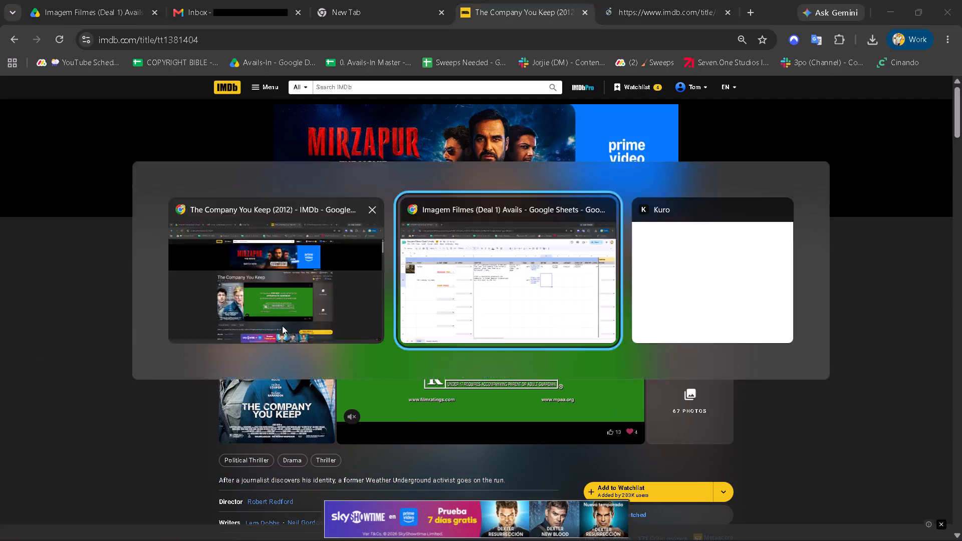
key(shift+r)
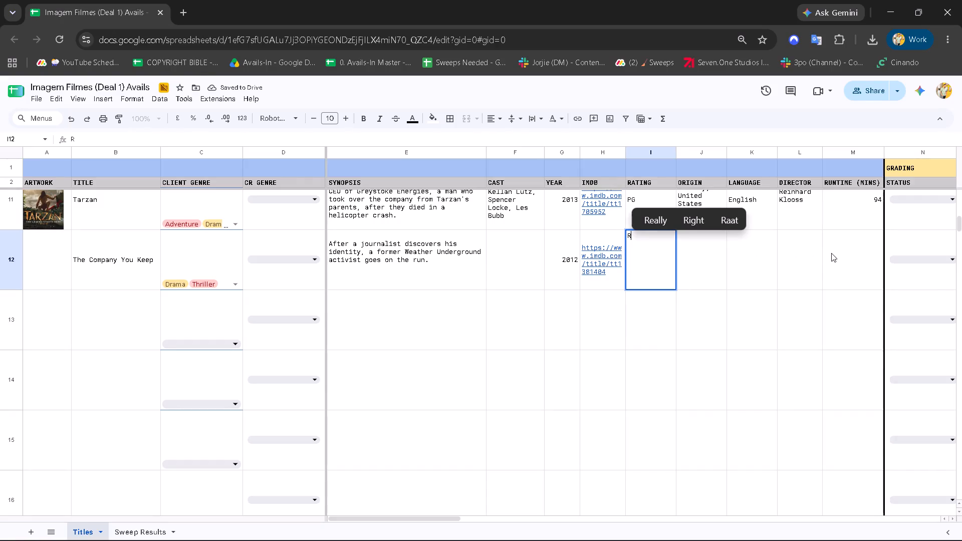
click(831, 253)
text(125)
key(Return)
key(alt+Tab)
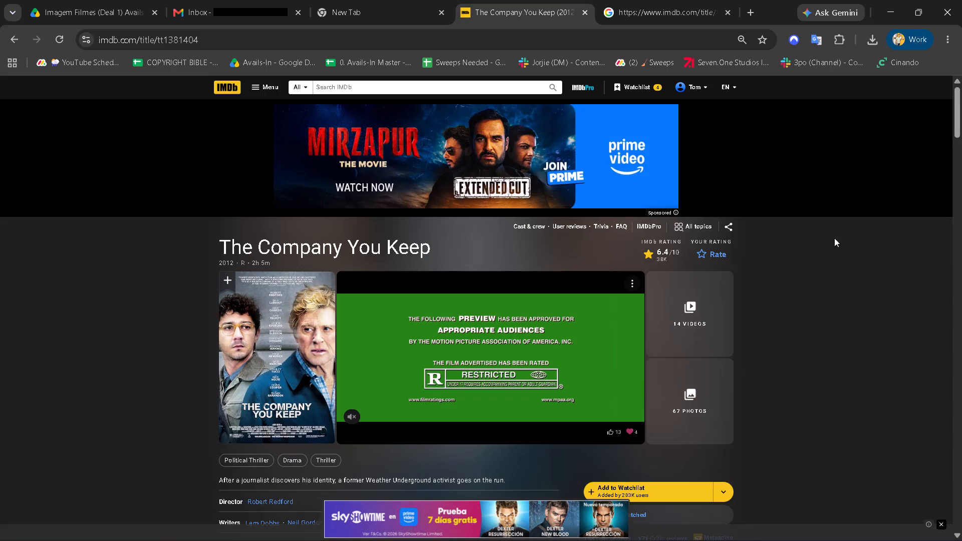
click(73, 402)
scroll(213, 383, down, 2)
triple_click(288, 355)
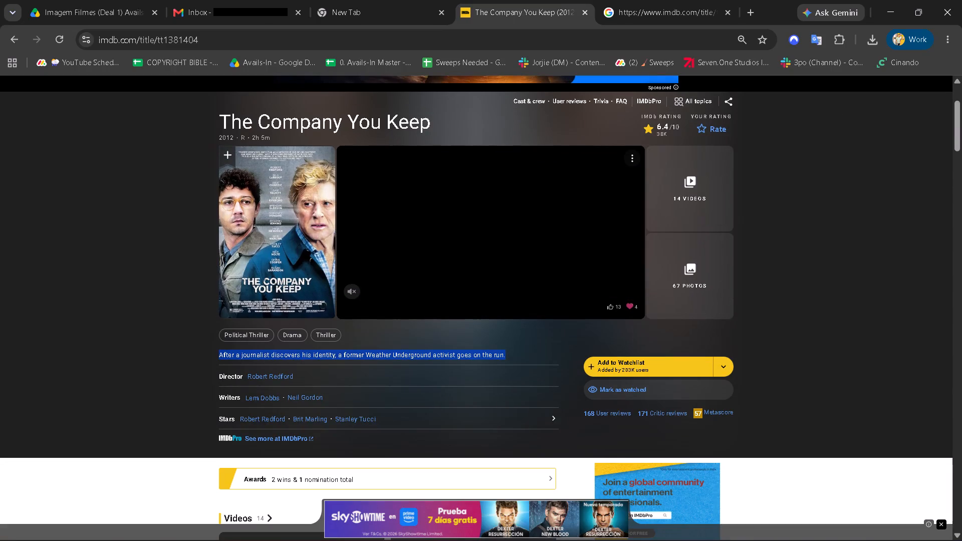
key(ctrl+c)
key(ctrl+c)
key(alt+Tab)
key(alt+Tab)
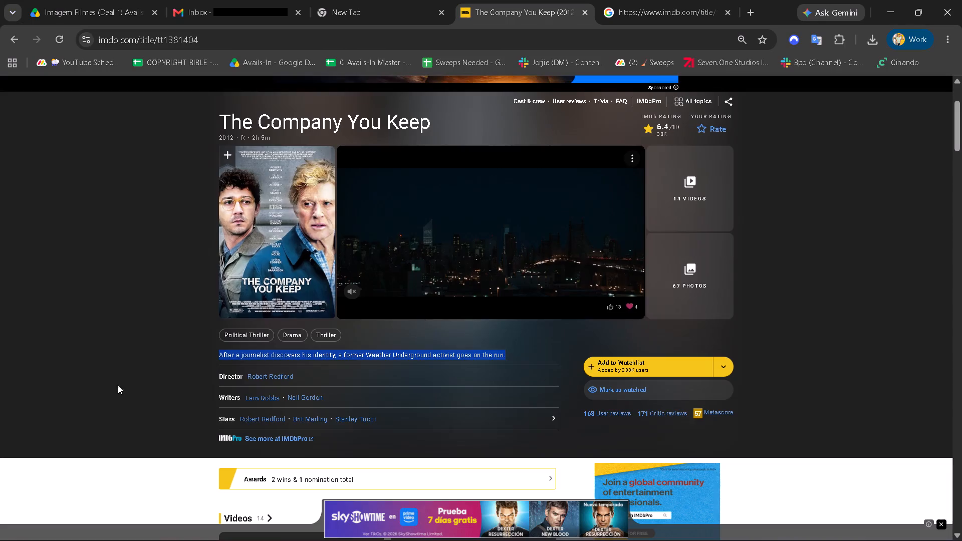
Copy the stars from IMDb into cast cell F12, separated by commas: Robert Redford, Brit Marling, Stanley Tucci.
click(118, 385)
drag(562, 414, 236, 420)
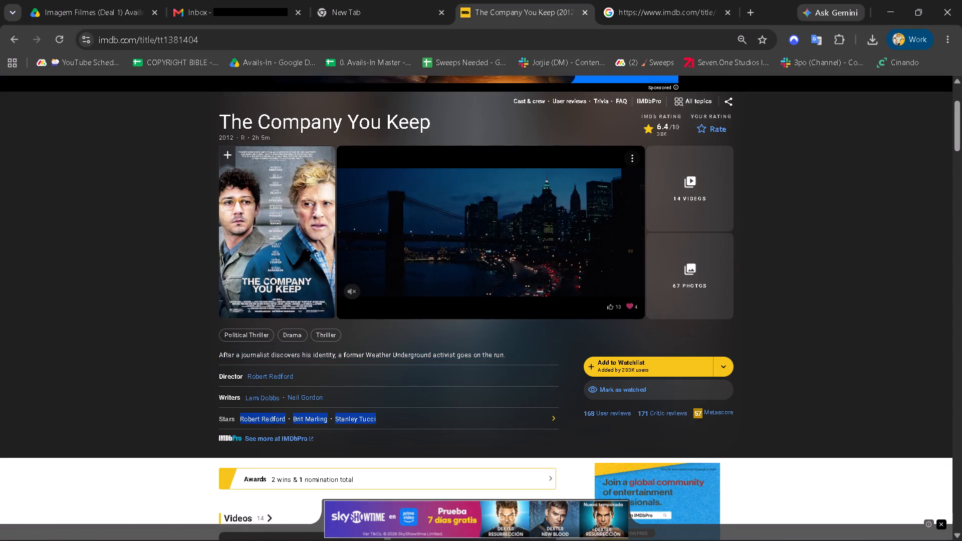
drag(236, 420, 235, 420)
key(ctrl+c)
key(ctrl+c)
key(ctrl+c)
key(alt+Tab)
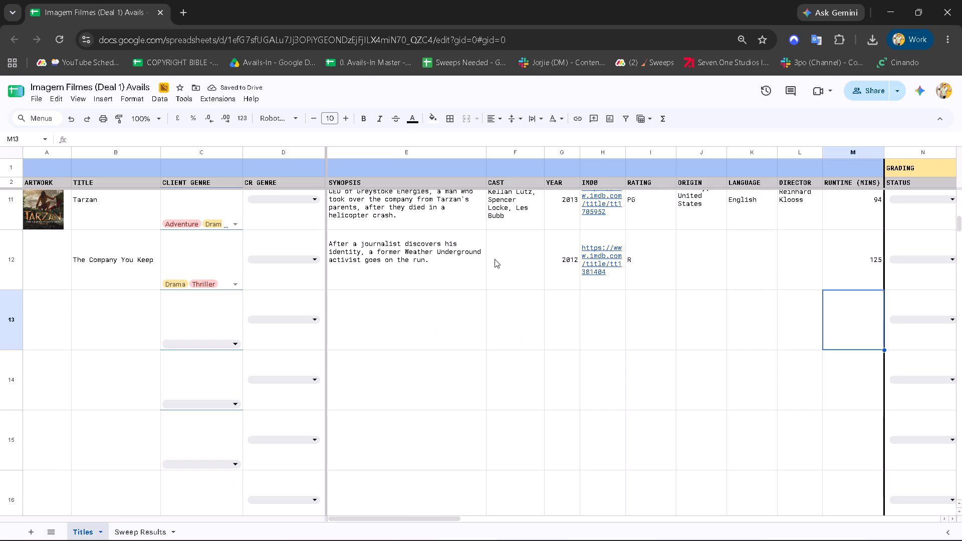
double_click(527, 252)
key(ctrl+v)
click(543, 246)
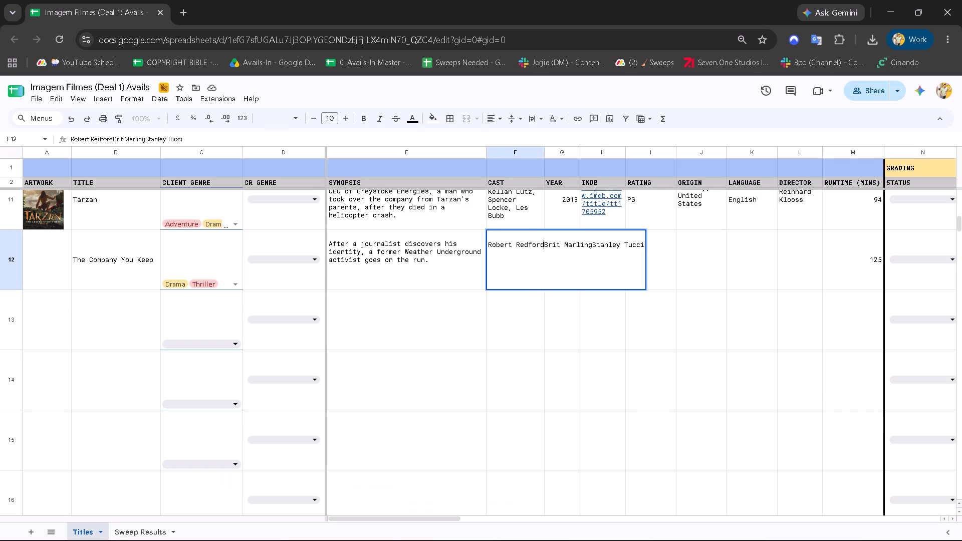
key(comma)
key(space)
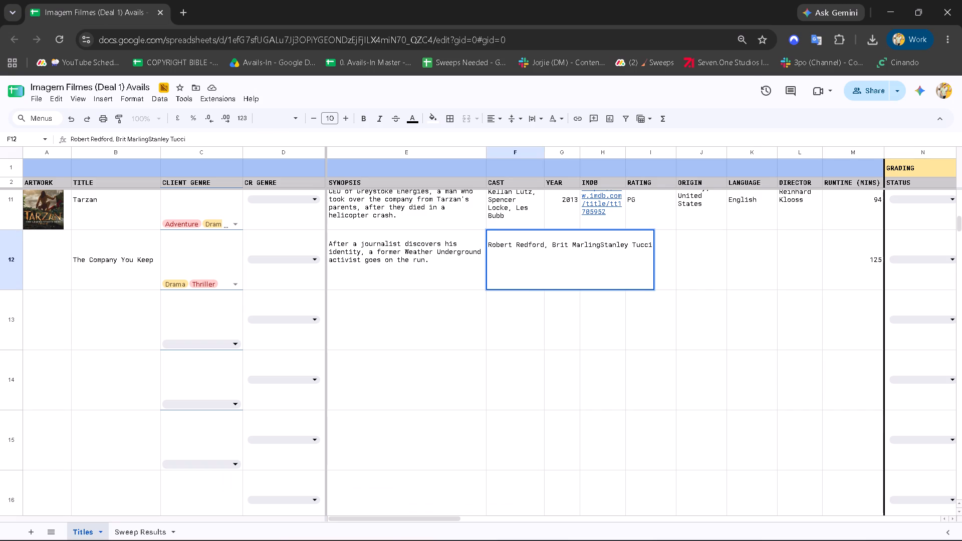
click(602, 244)
key(comma)
key(space)
click(771, 249)
Copy the director, Robert Redford, from the IMDb page into the director cell, L12.
click(794, 252)
key(alt+Tab)
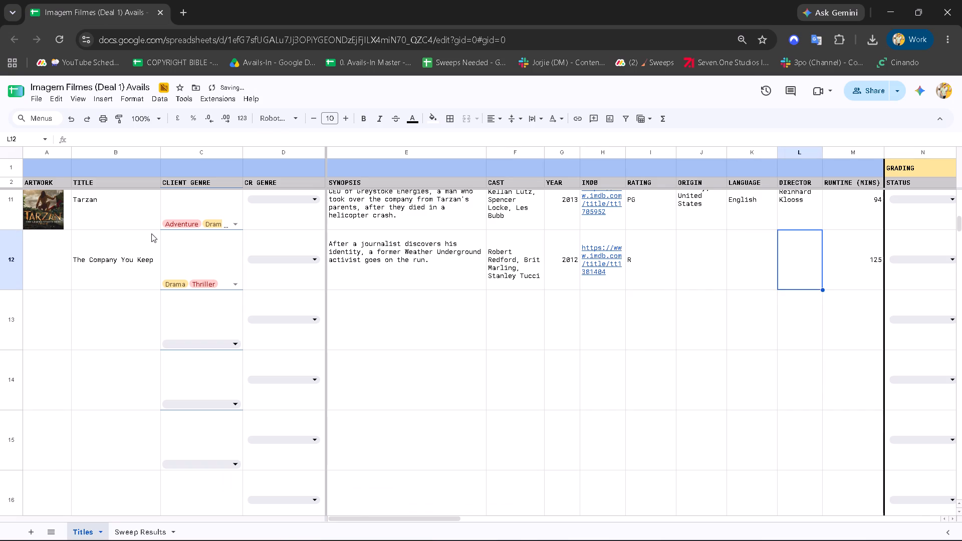
click(2, 388)
click(333, 369)
drag(333, 369, 246, 378)
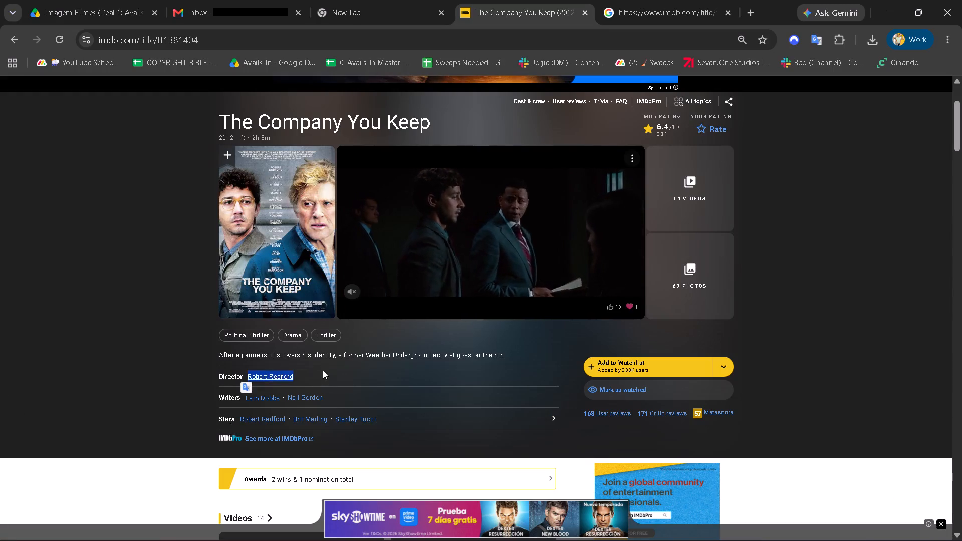
key(ctrl+c)
key(ctrl+c)
key(alt+Tab)
double_click(822, 267)
key(ctrl+v)
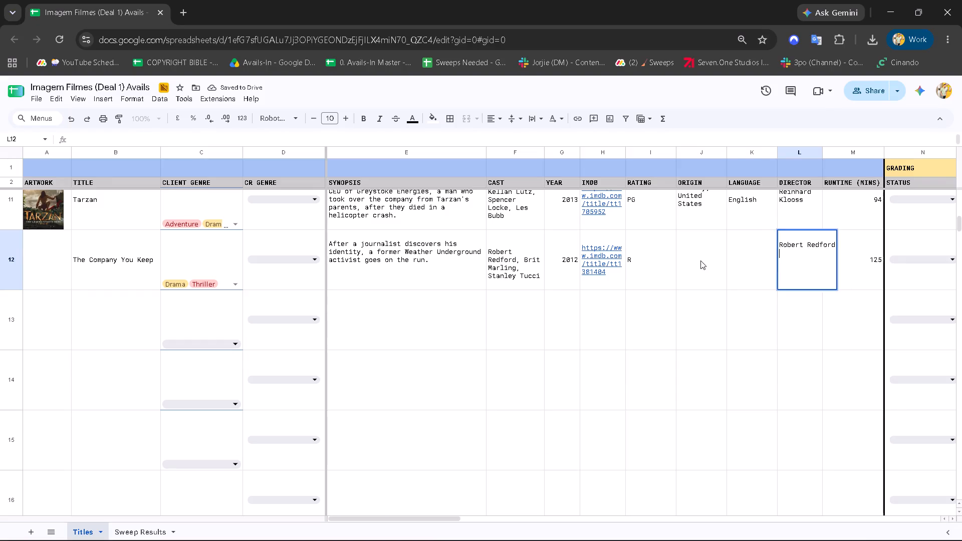
click(700, 260)
Check The Company You Keep's countries of origin and language in the IMDb details section.
key(alt+Tab)
click(142, 354)
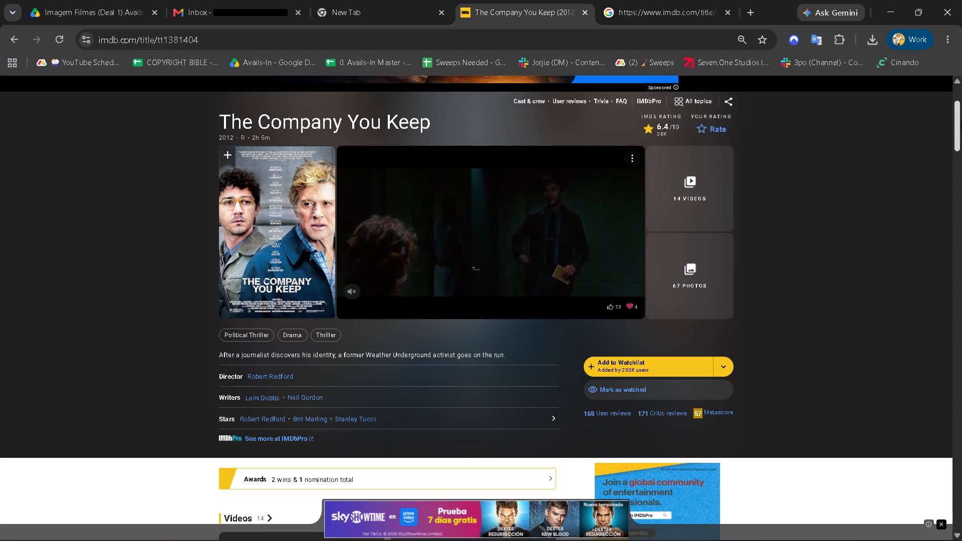
drag(961, 121, 961, 441)
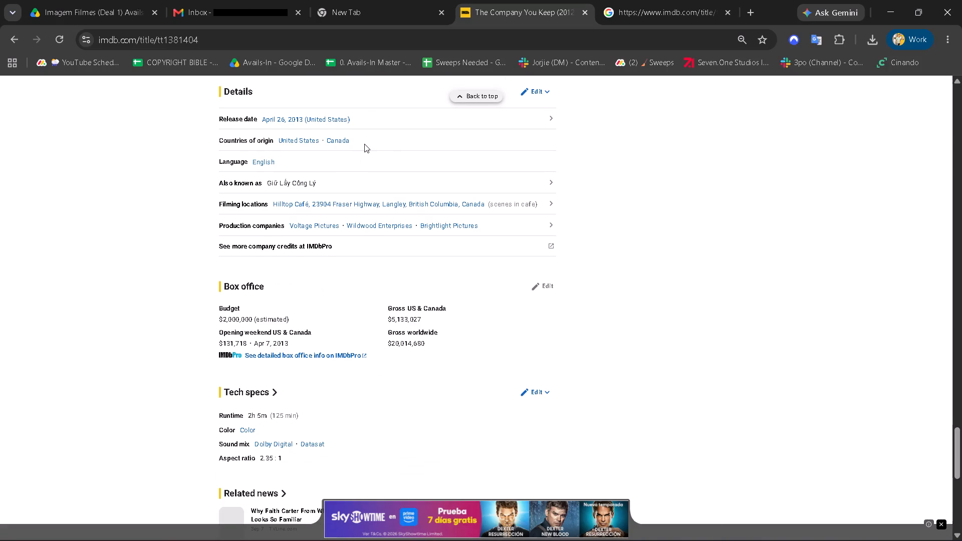
key(alt+Tab)
key(alt+Tab)
drag(959, 454, 961, 421)
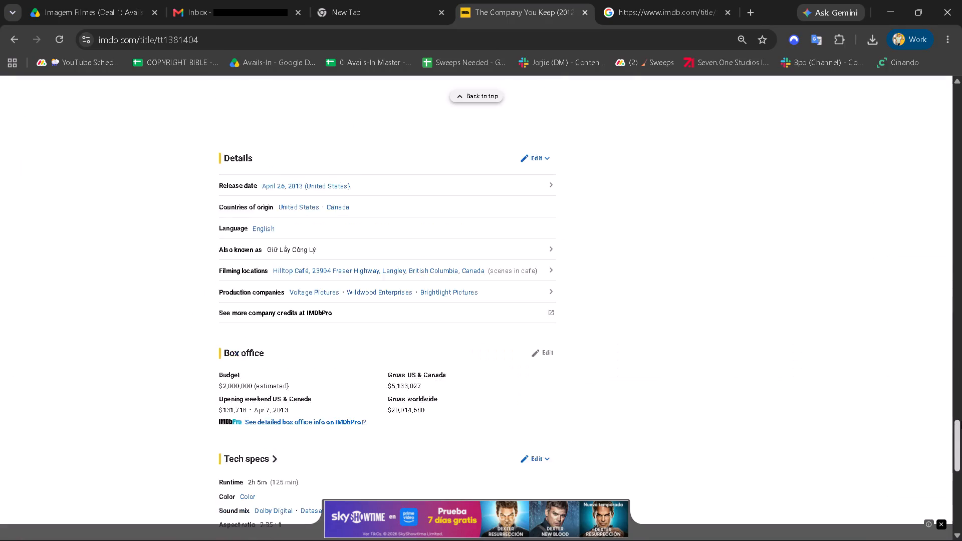
drag(961, 421, 945, 0)
Save the first The Company You Keep poster from the Google image results.
key(ctrl+Tab)
right_click(84, 223)
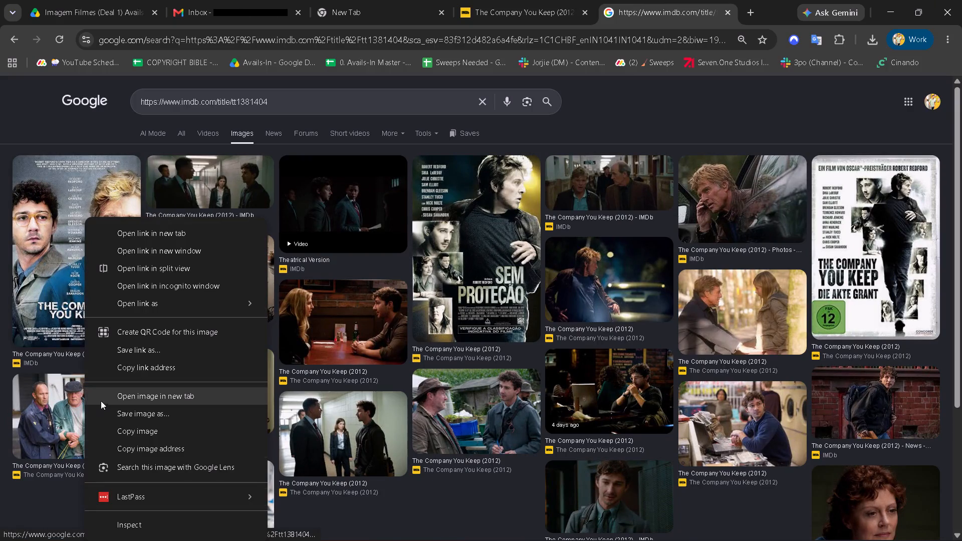
click(108, 416)
key(Return)
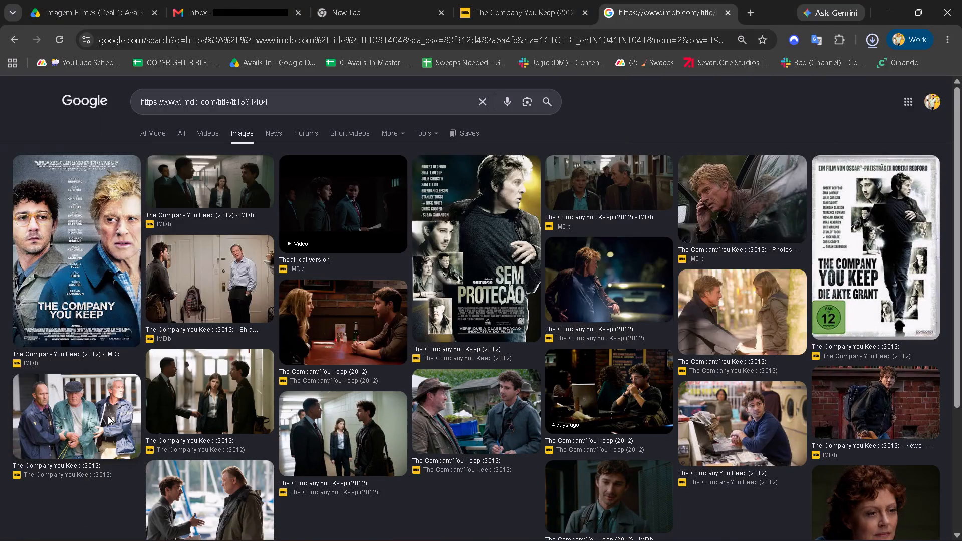
Copy the origin Canada, United States and language English from an earlier film's row into J12:K12.
key(alt+Tab)
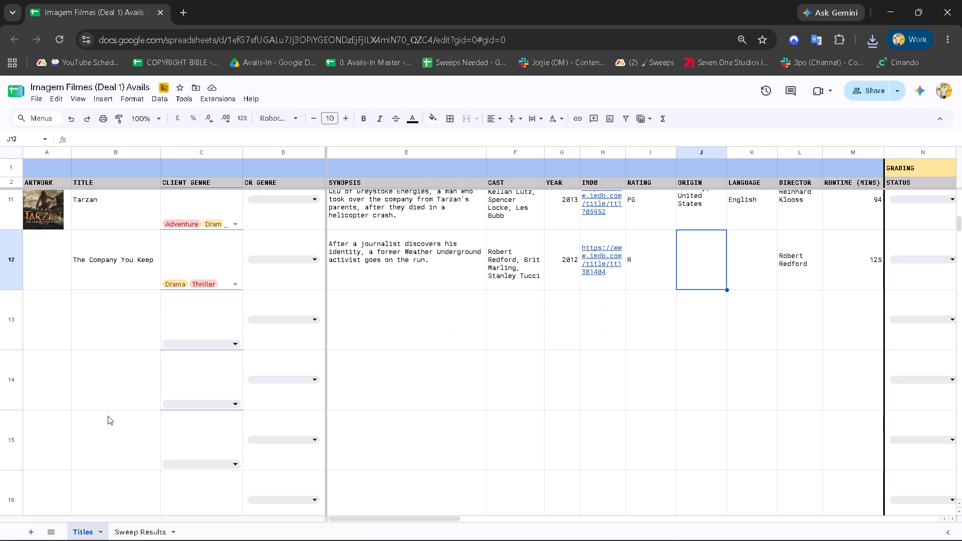
scroll(140, 453, up, 1)
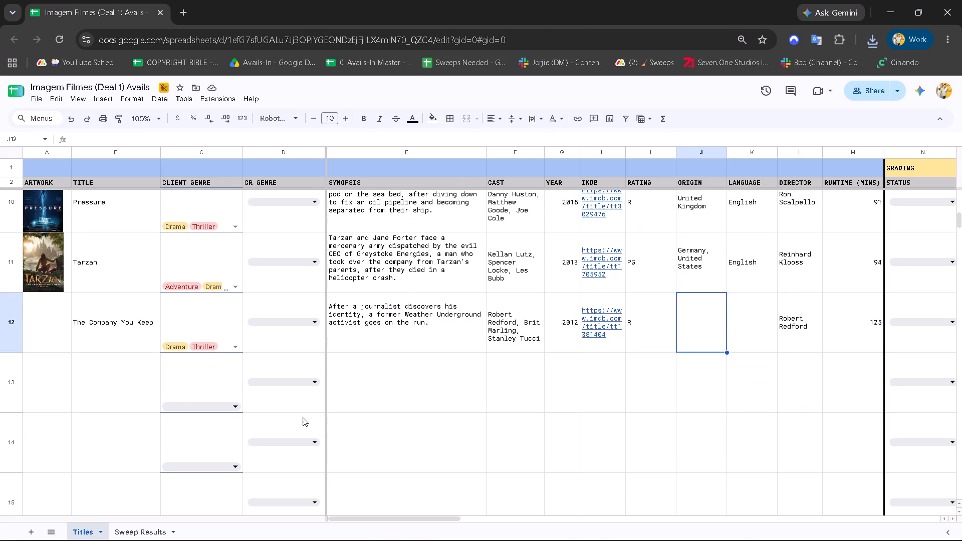
scroll(507, 421, up, 2)
scroll(655, 262, up, 2)
drag(694, 211, 734, 225)
key(ctrl+c)
key(ctrl+c)
scroll(672, 312, down, 5)
click(696, 254)
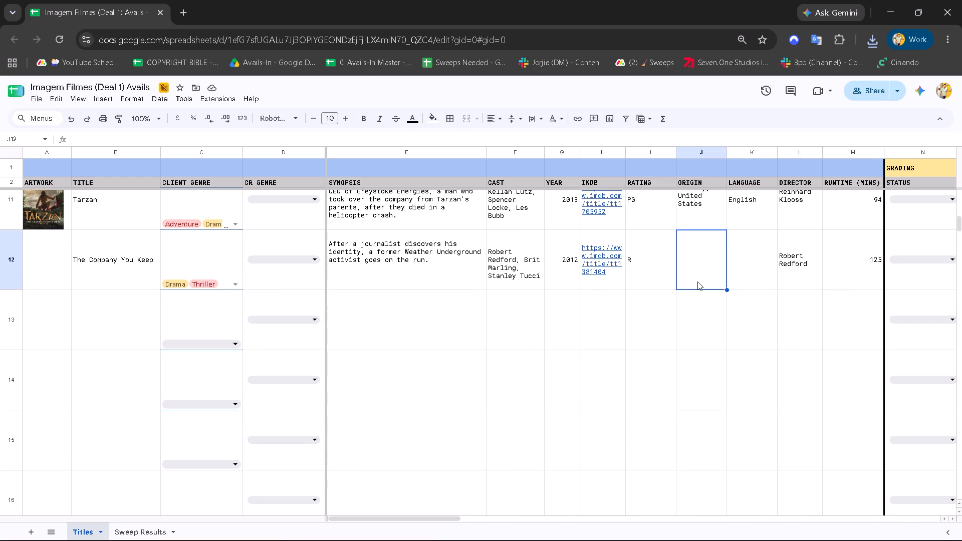
key(ctrl+v)
click(651, 273)
Insert an uploaded poster from the barnaby folder in The Company You Keep's artwork cell, A12.
click(56, 274)
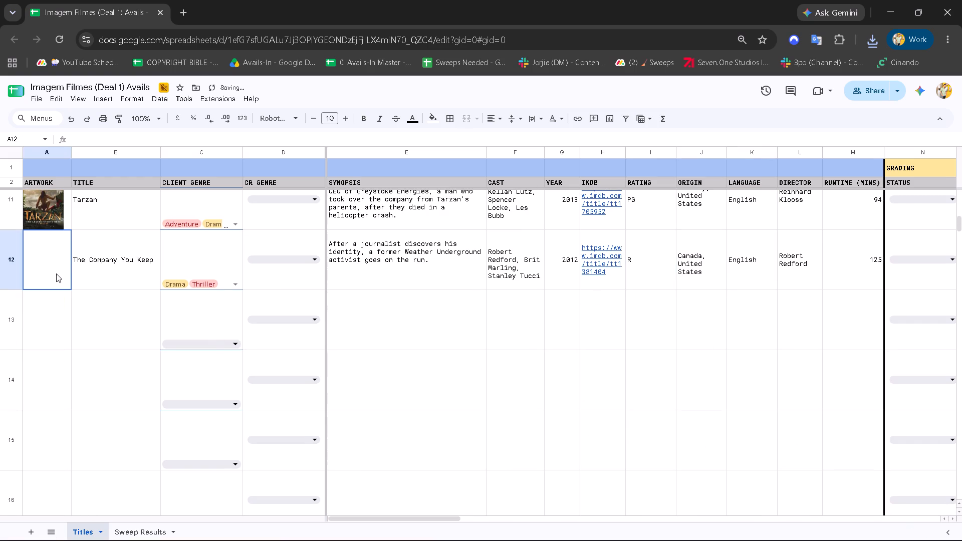
click(107, 94)
click(116, 261)
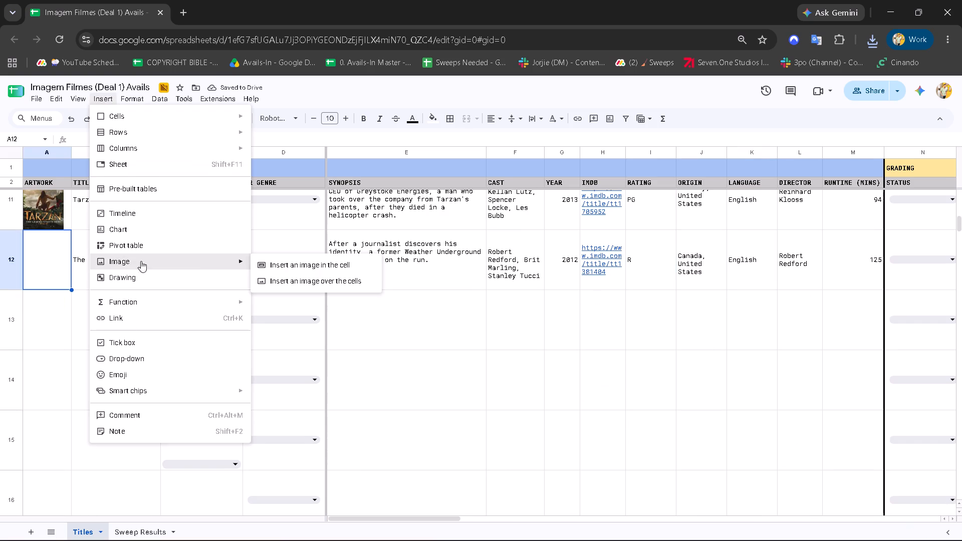
click(291, 264)
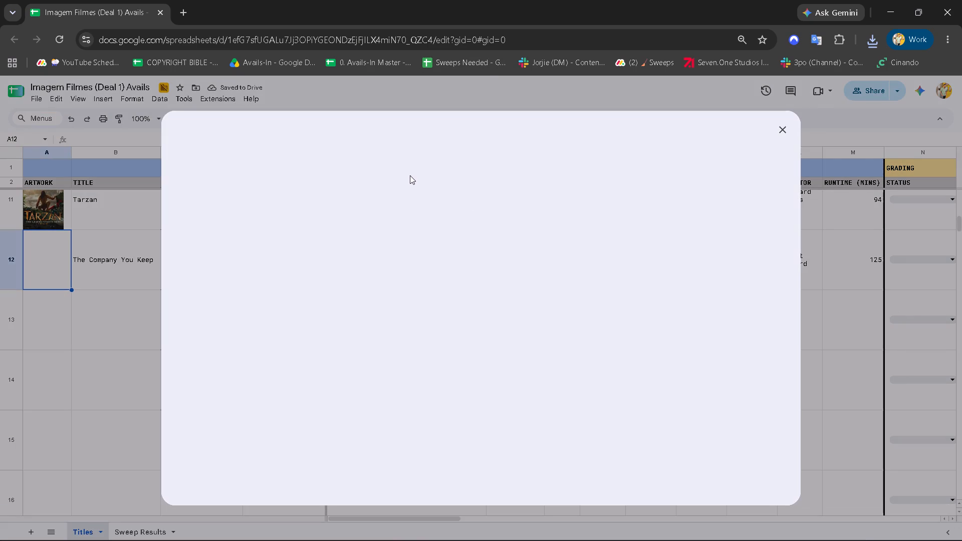
click(217, 247)
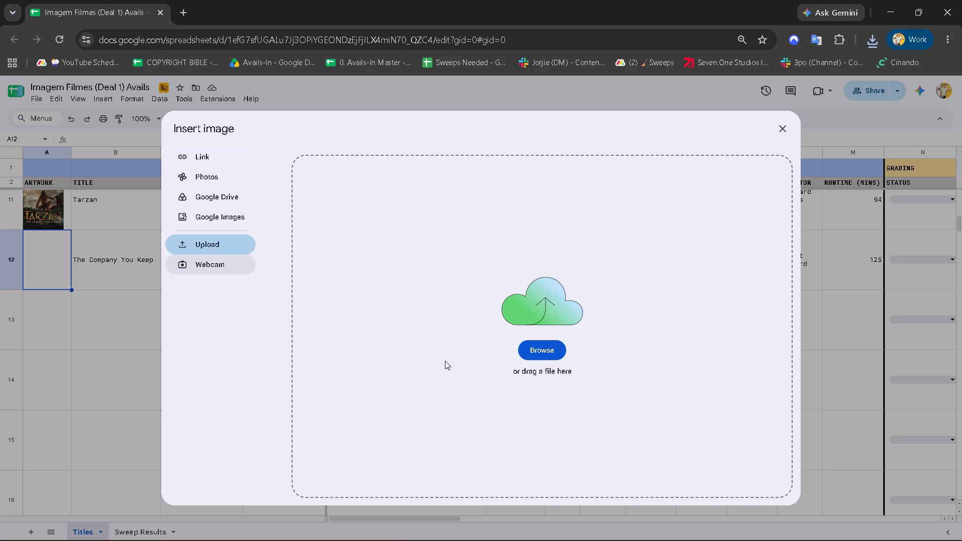
click(536, 356)
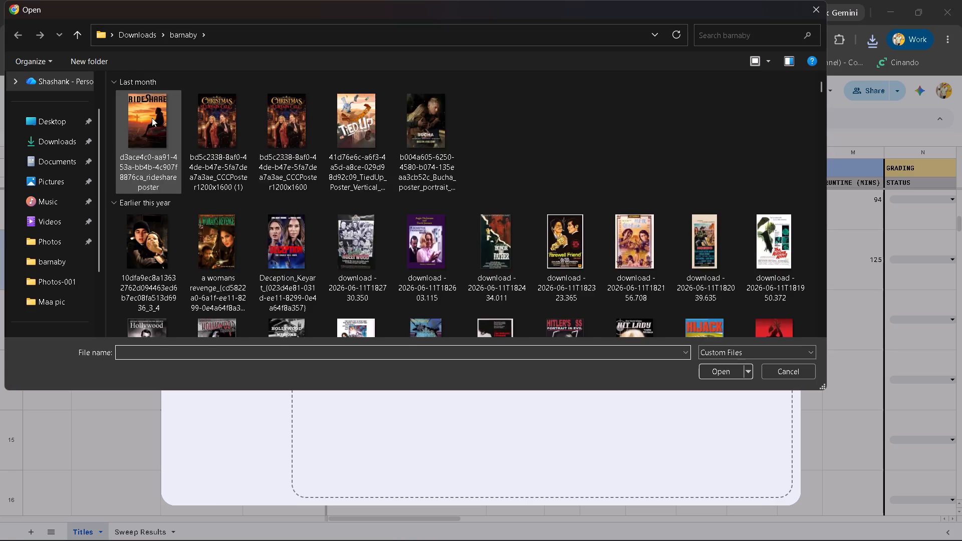
click(147, 117)
key(Return)
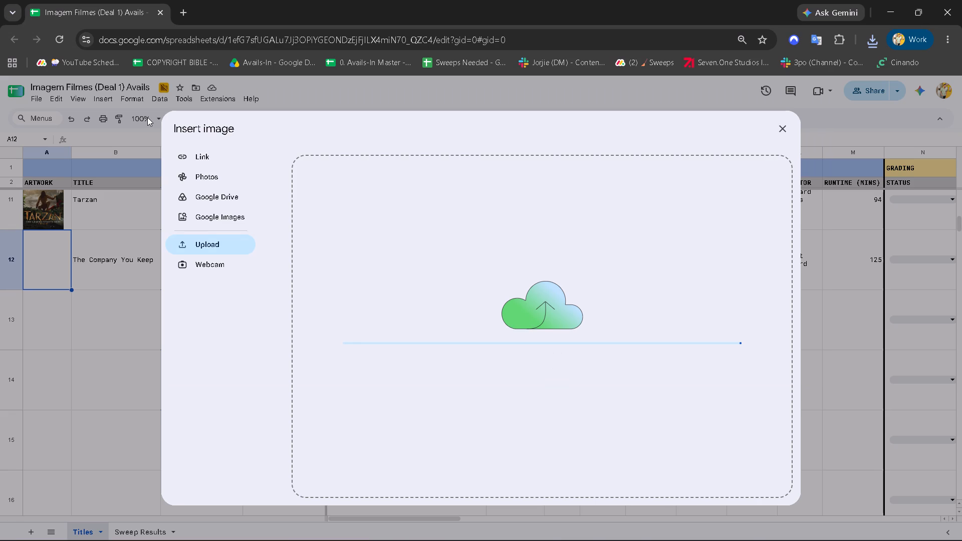
Open the Imagem Filmes (Deal 1) Avails spreadsheet from its Drive folder.
key(alt+Tab)
click(0, 0)
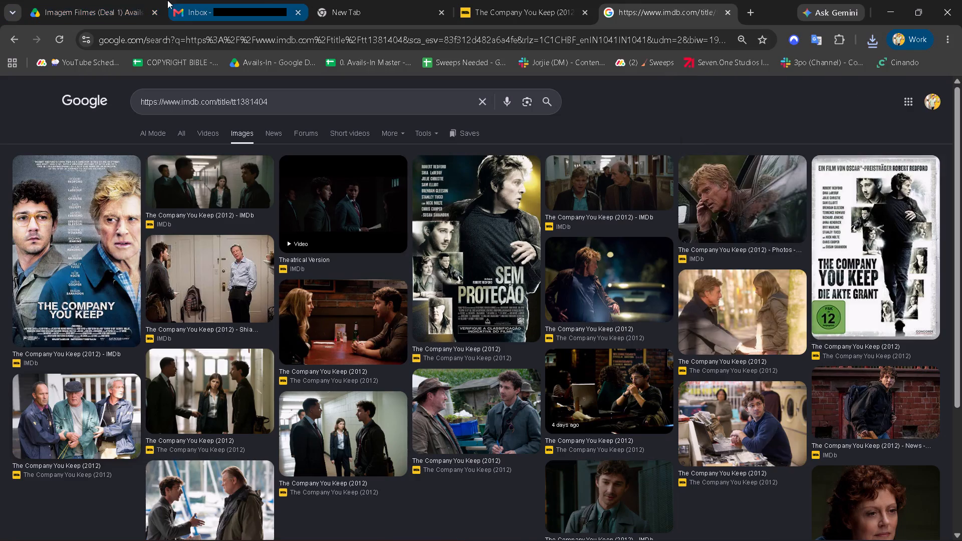
click(116, 0)
double_click(230, 289)
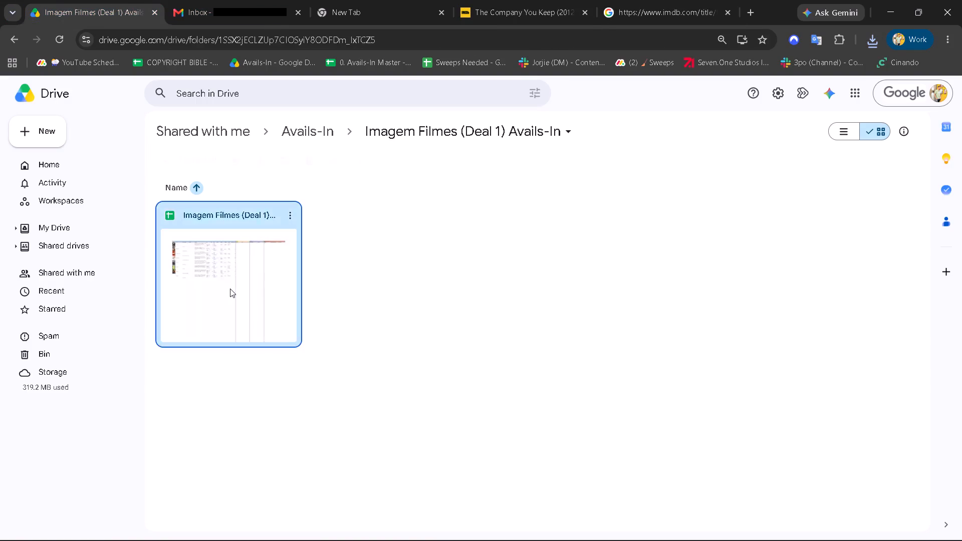
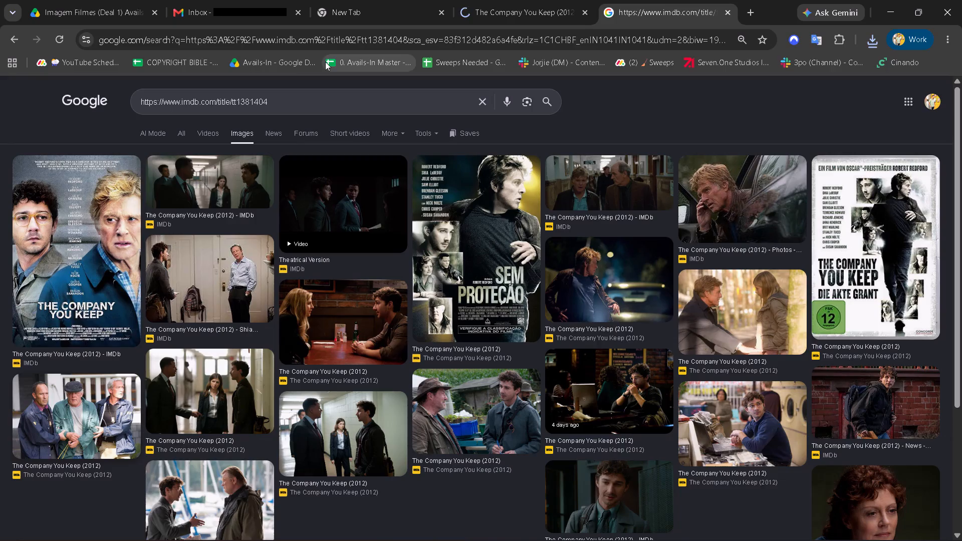
double_click(268, 100)
key(ctrl+v)
key(Return)
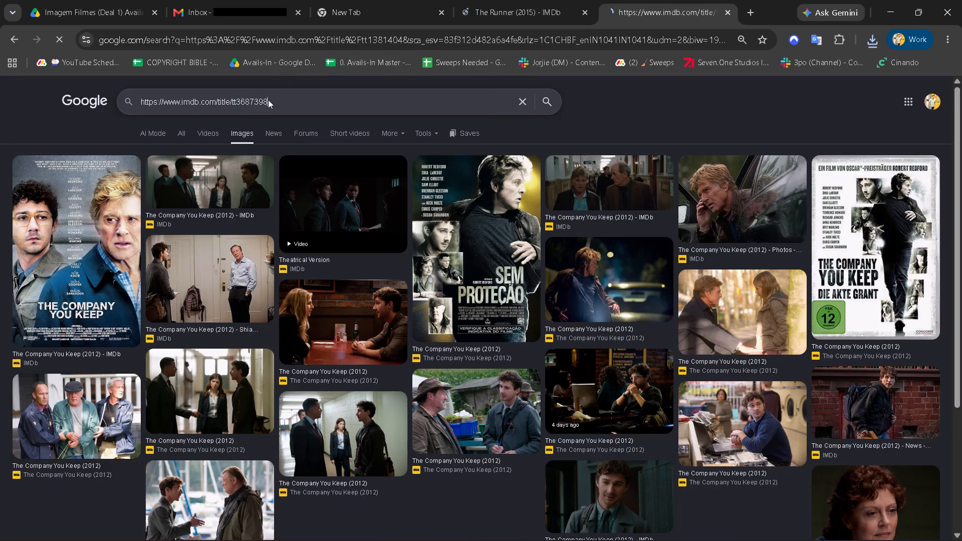
Copy The Runner's IMDb page address into the IMDB cell H13 of the Avails spreadsheet.
click(502, 0)
click(322, 41)
key(ctrl+c)
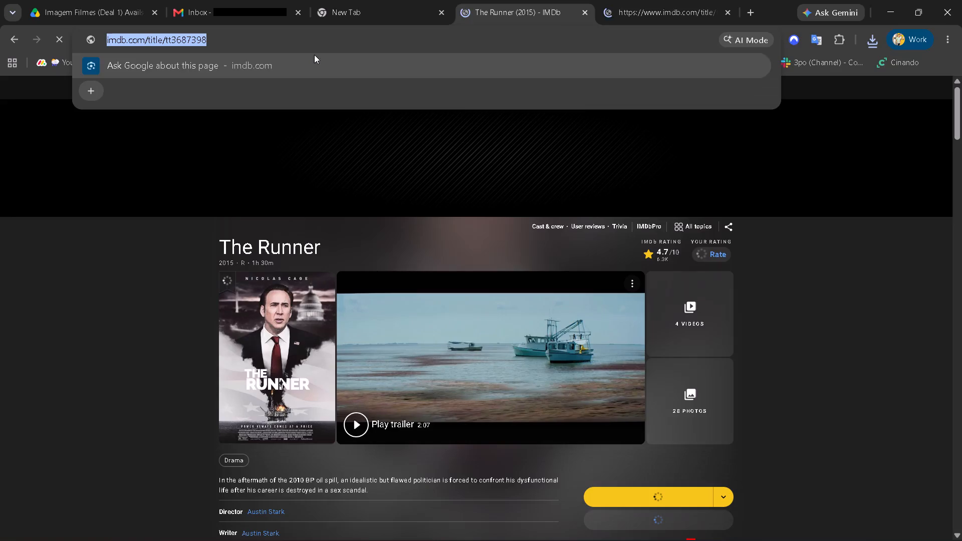
key(ctrl+c)
key(ctrl+c)
key(alt+Tab)
click(609, 318)
key(ctrl+v)
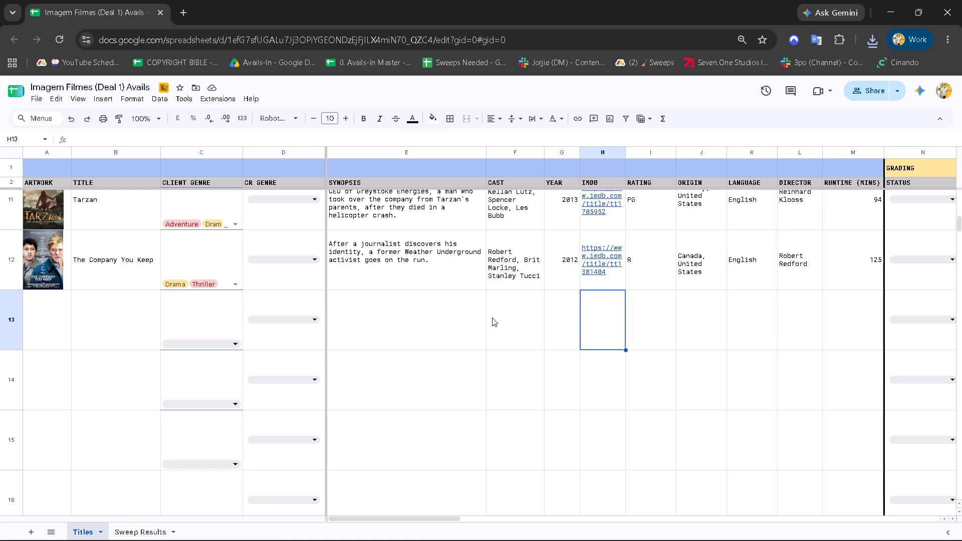
click(416, 327)
Copy the title The Runner from its IMDb page into the title cell B13.
key(alt+Tab)
triple_click(241, 235)
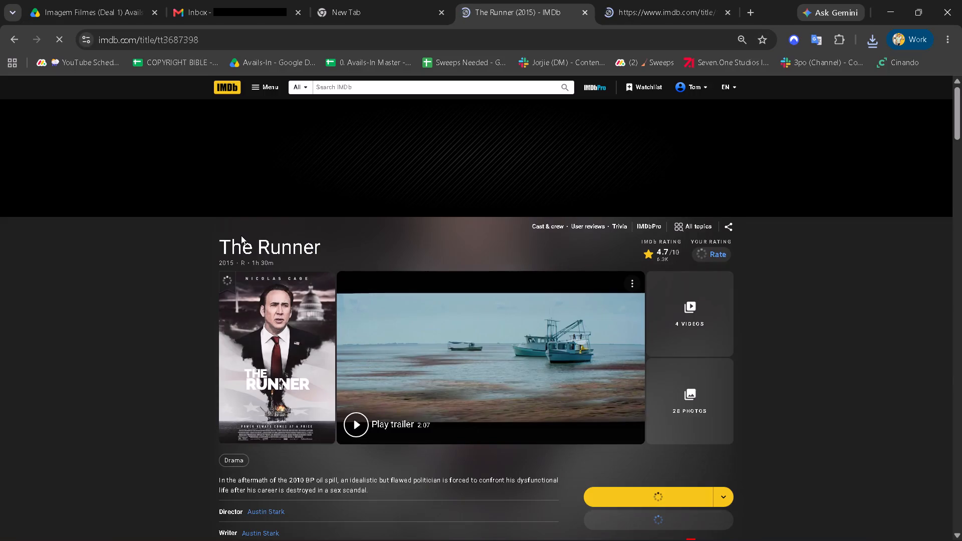
key(ctrl+c)
key(ctrl+c)
key(ctrl+c)
key(ctrl+c)
key(alt+Tab)
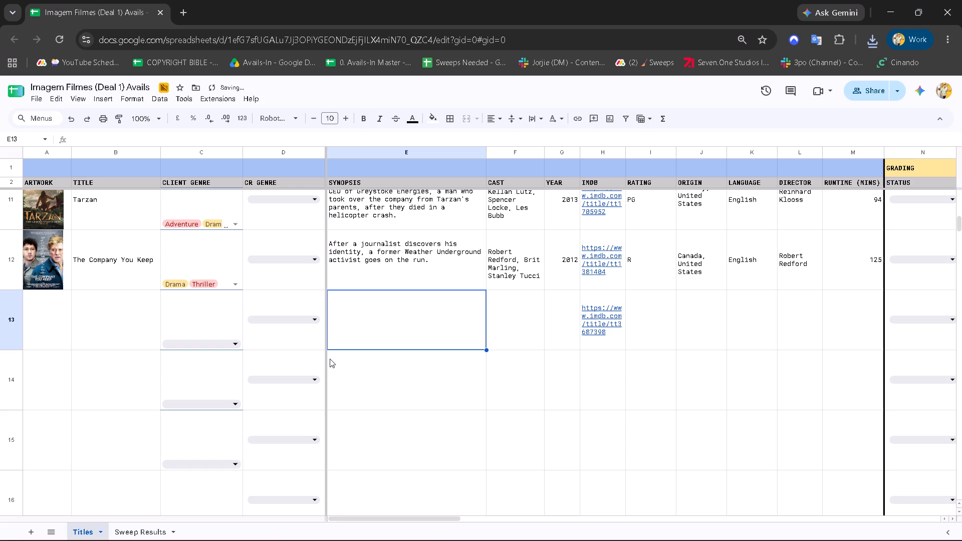
double_click(108, 324)
key(ctrl+v)
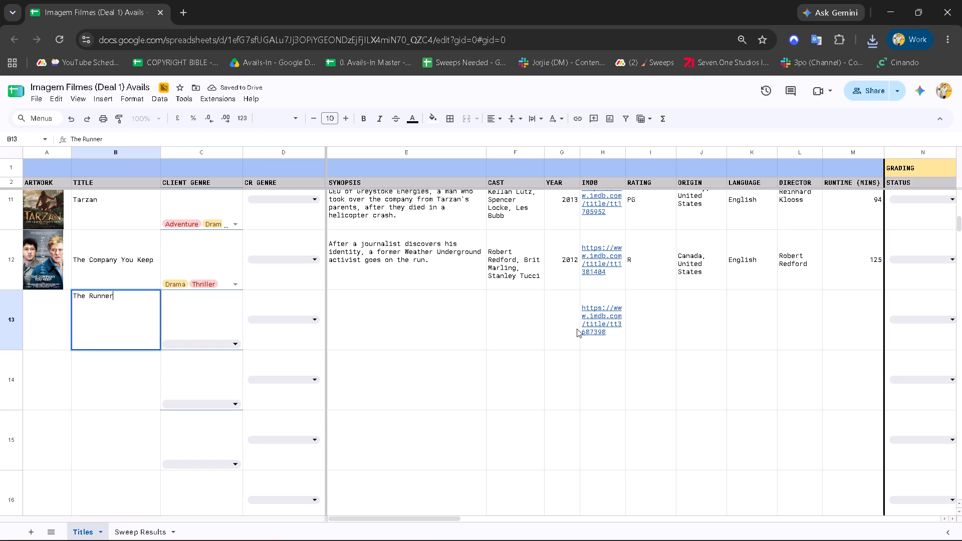
Enter year 2015, rating R and runtime 90 minutes in The Runner's row 13.
click(569, 321)
text(2015)
key(Tab)
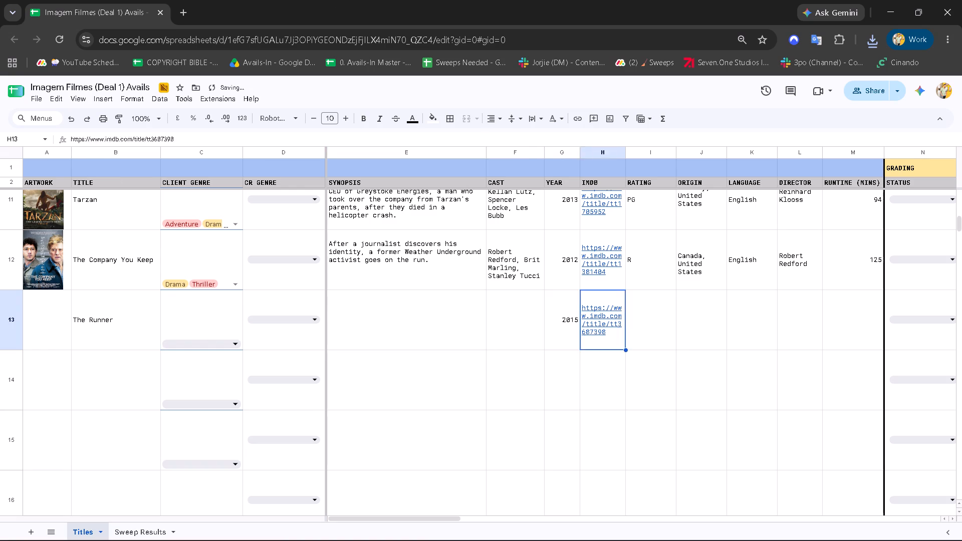
key(Tab)
key(shift+r)
key(Tab)
key(Tab)
key(Tab)
key(Tab)
text(90)
key(Return)
Copy The Runner's plot summary from its IMDb page into the synopsis cell E13.
key(alt+Tab)
click(0, 477)
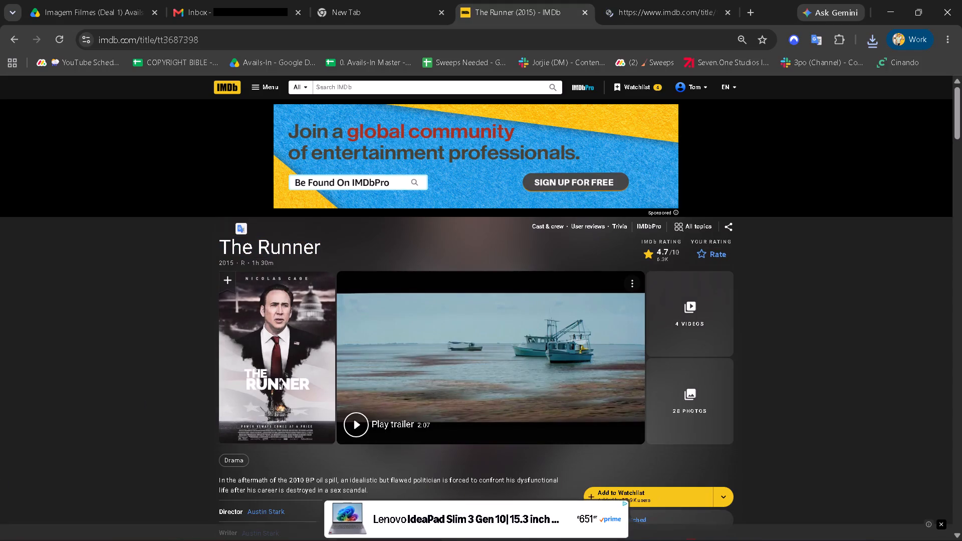
triple_click(280, 478)
key(ctrl+c)
key(ctrl+c)
click(108, 467)
key(alt+Tab)
double_click(391, 329)
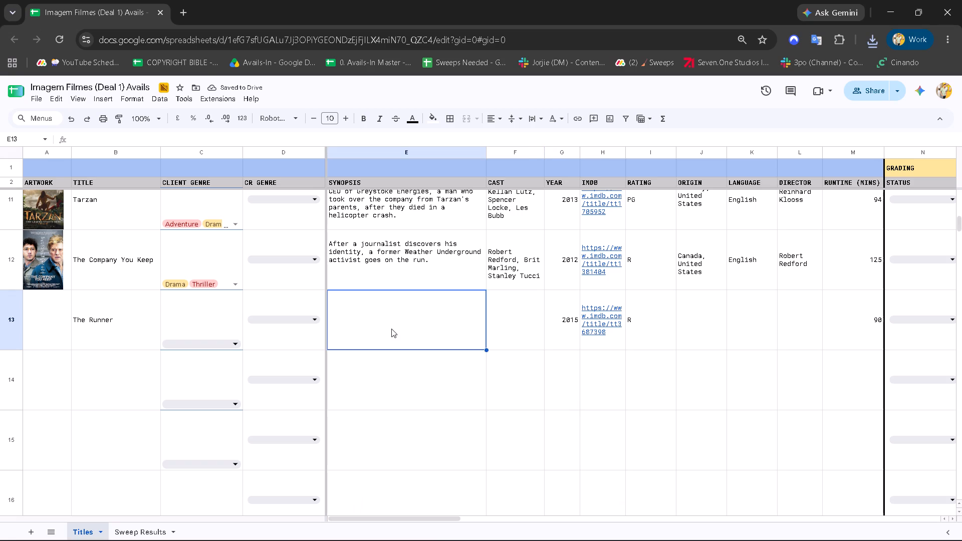
key(ctrl+v)
Set The Runner's client genre in C13 to Drama.
click(176, 335)
text(dr)
click(176, 377)
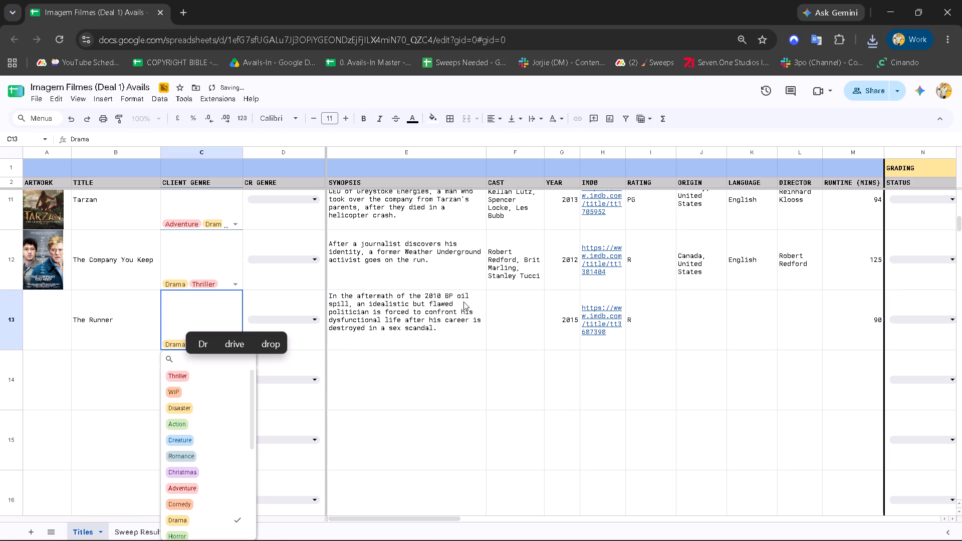
click(509, 294)
Copy the stars Nicolas Cage, Sarah Paulson and Peter Fonda from The Runner's IMDb page into cast cell F13.
key(alt+Tab)
scroll(0, 345, down, 3)
click(0, 333)
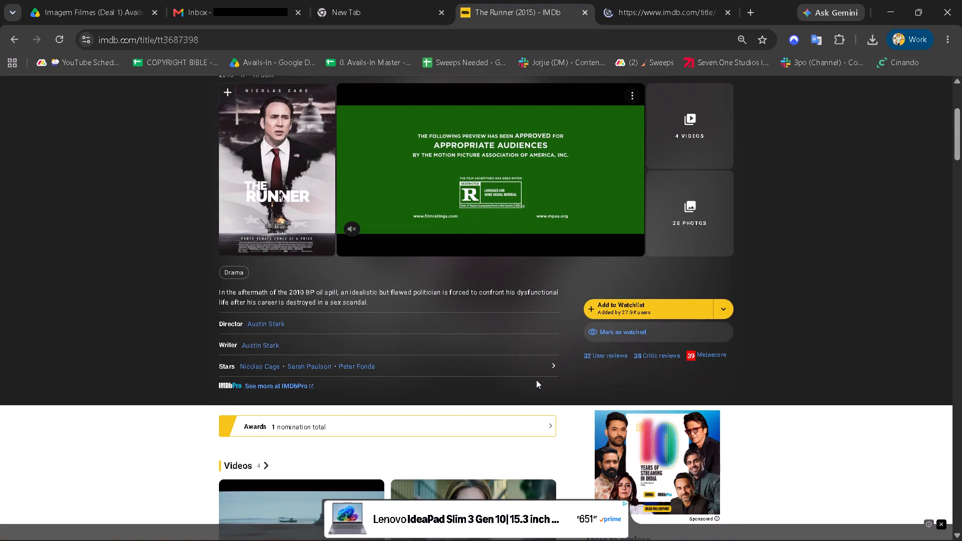
drag(560, 362, 235, 368)
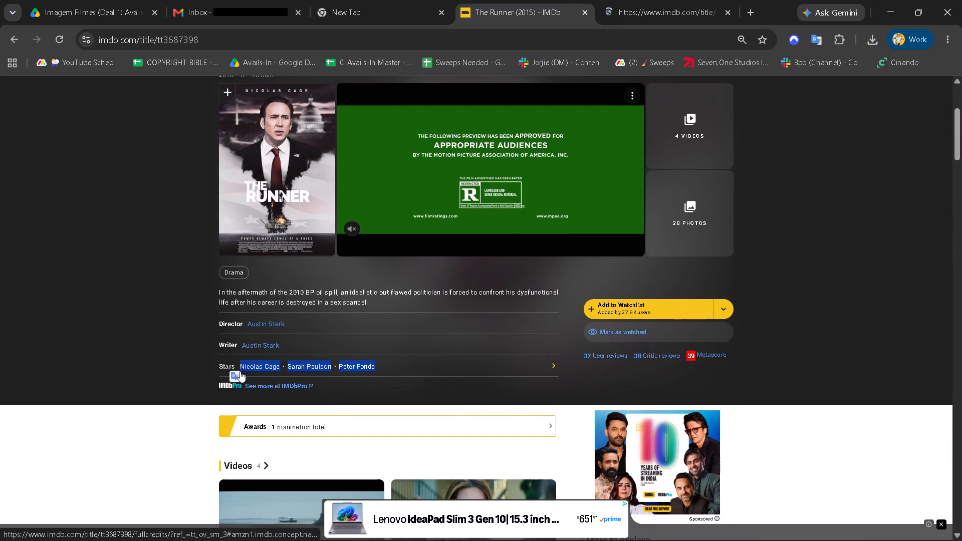
key(ctrl+c)
key(ctrl+c)
key(ctrl+c)
key(alt+Tab)
double_click(527, 296)
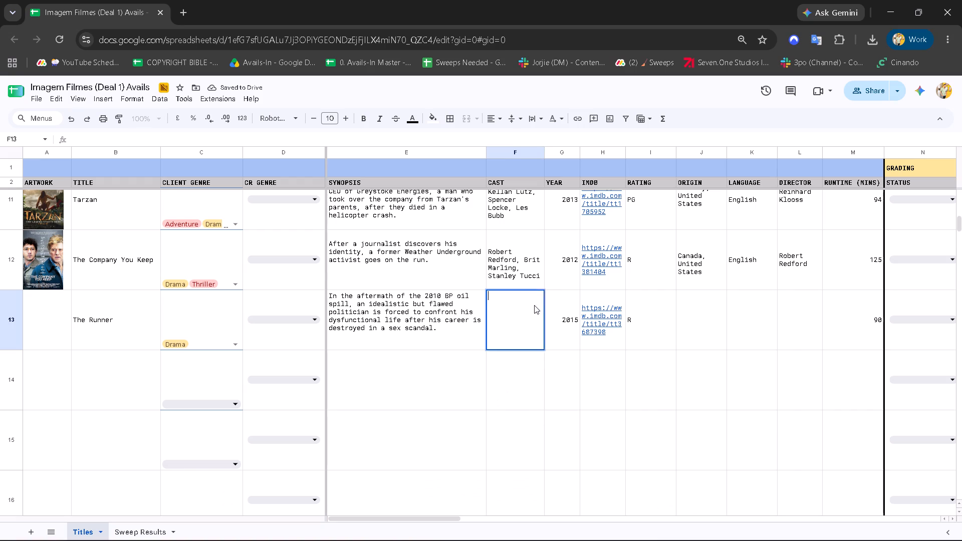
key(ctrl+v)
Separate the three cast names in F13 with a comma and space.
click(541, 303)
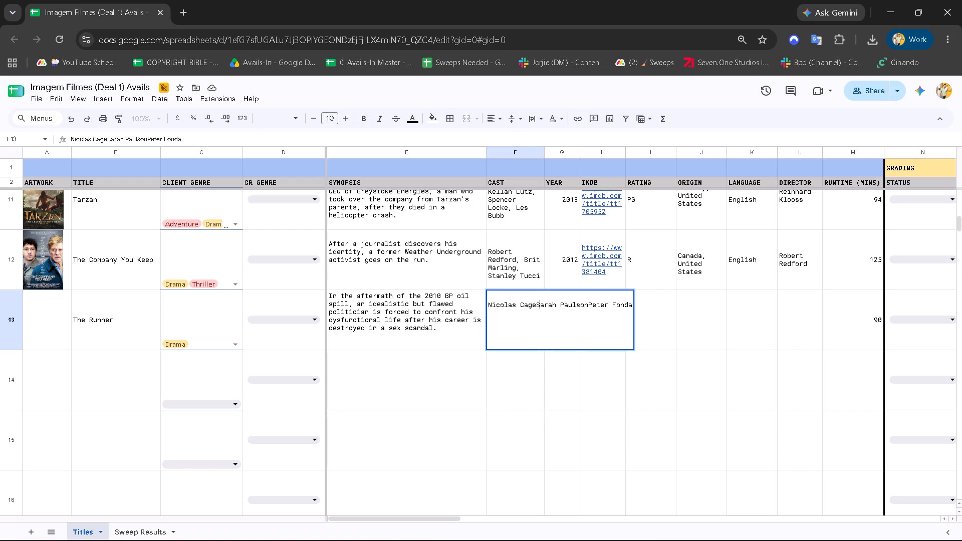
click(534, 308)
key(Right)
key(comma)
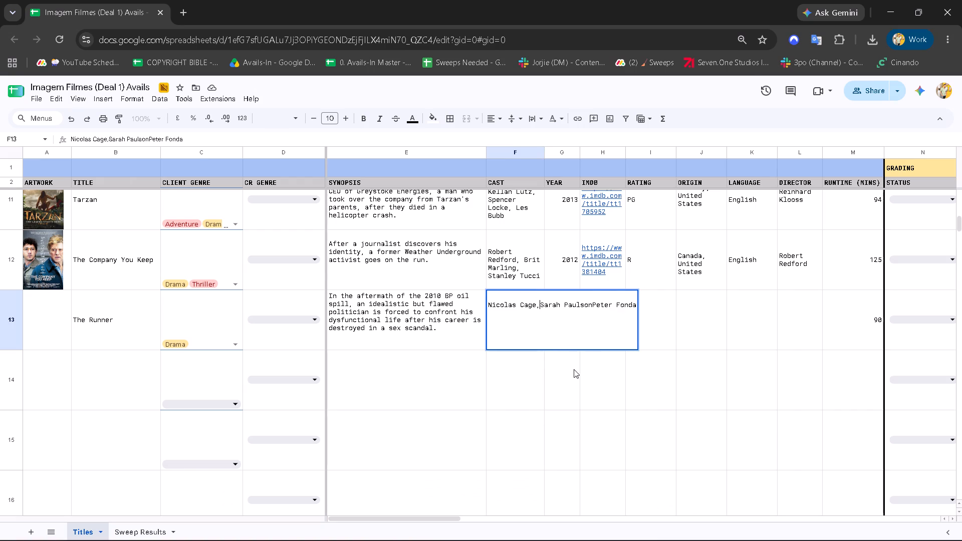
key(space)
click(597, 305)
key(comma)
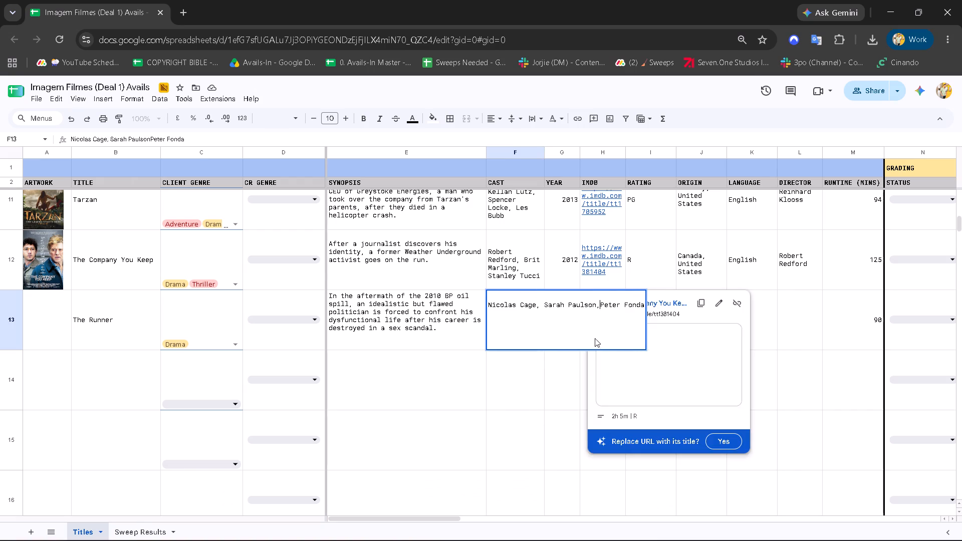
key(space)
click(811, 339)
Copy the director's name, Austin Stark, from The Runner's IMDb page.
key(alt+Tab)
click(51, 295)
double_click(287, 321)
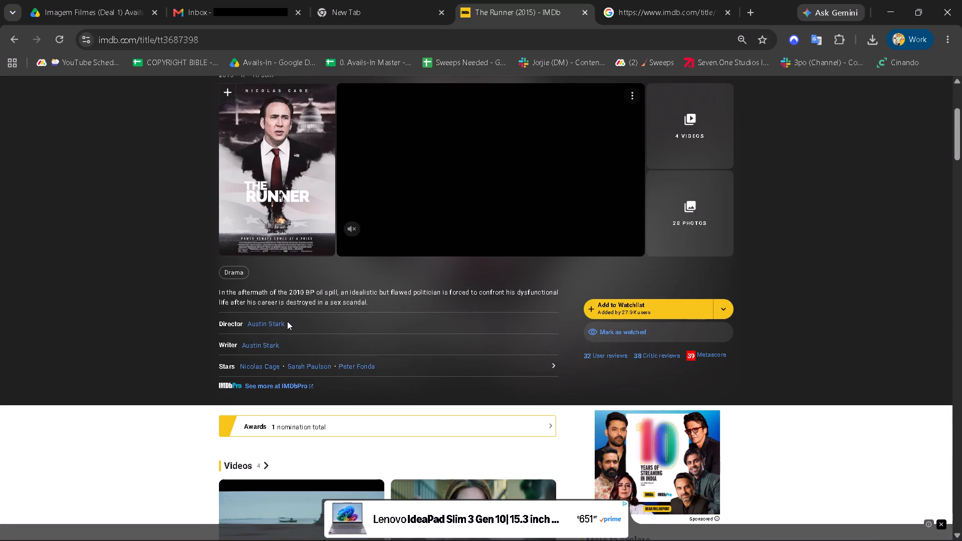